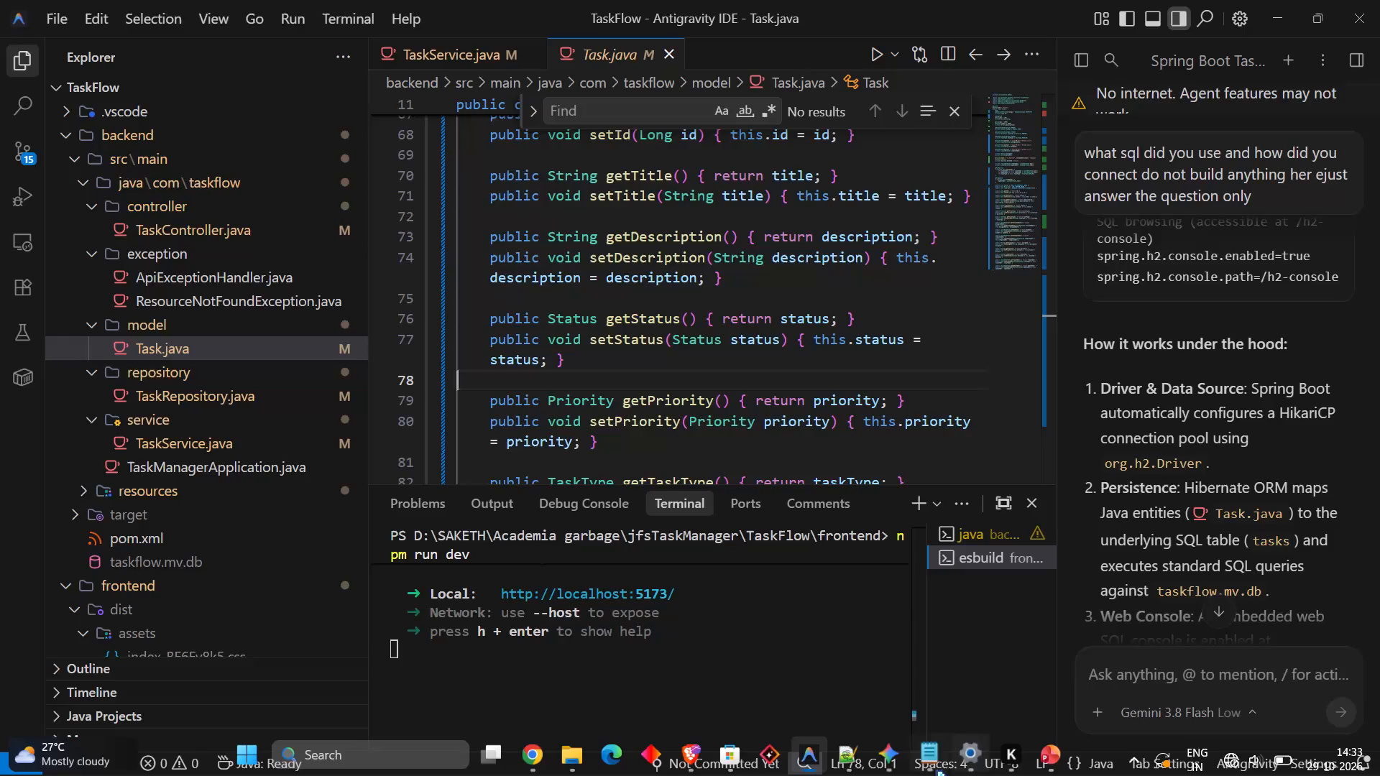
Switch to the adaptive task manager presentation in PowerPoint and go to its title slide, Java Full Stack Development.
{"action": "left_click", "coordinate": [1036, 759]}
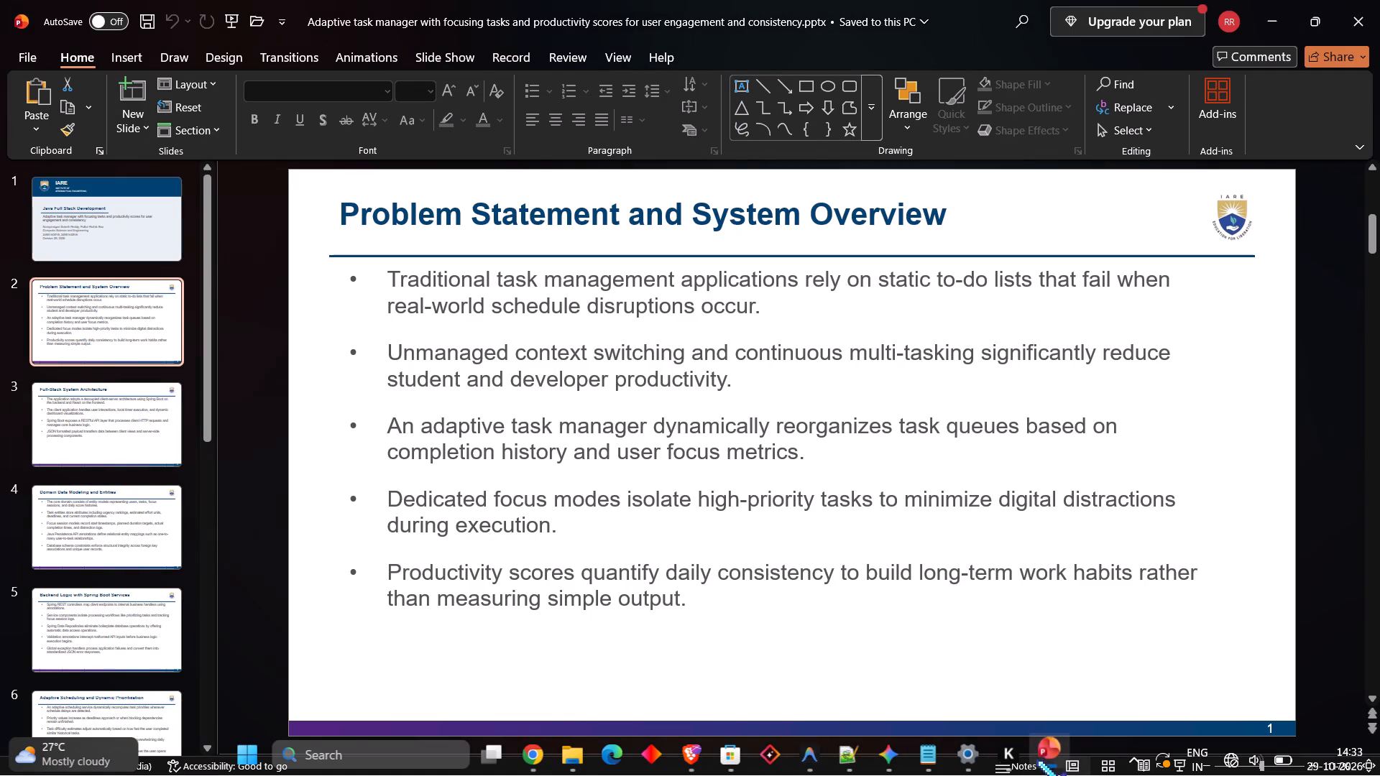
{"action": "scroll", "coordinate": [180, 459], "scroll_direction": "up", "scroll_amount": 6}
{"action": "left_click", "coordinate": [34, 176]}
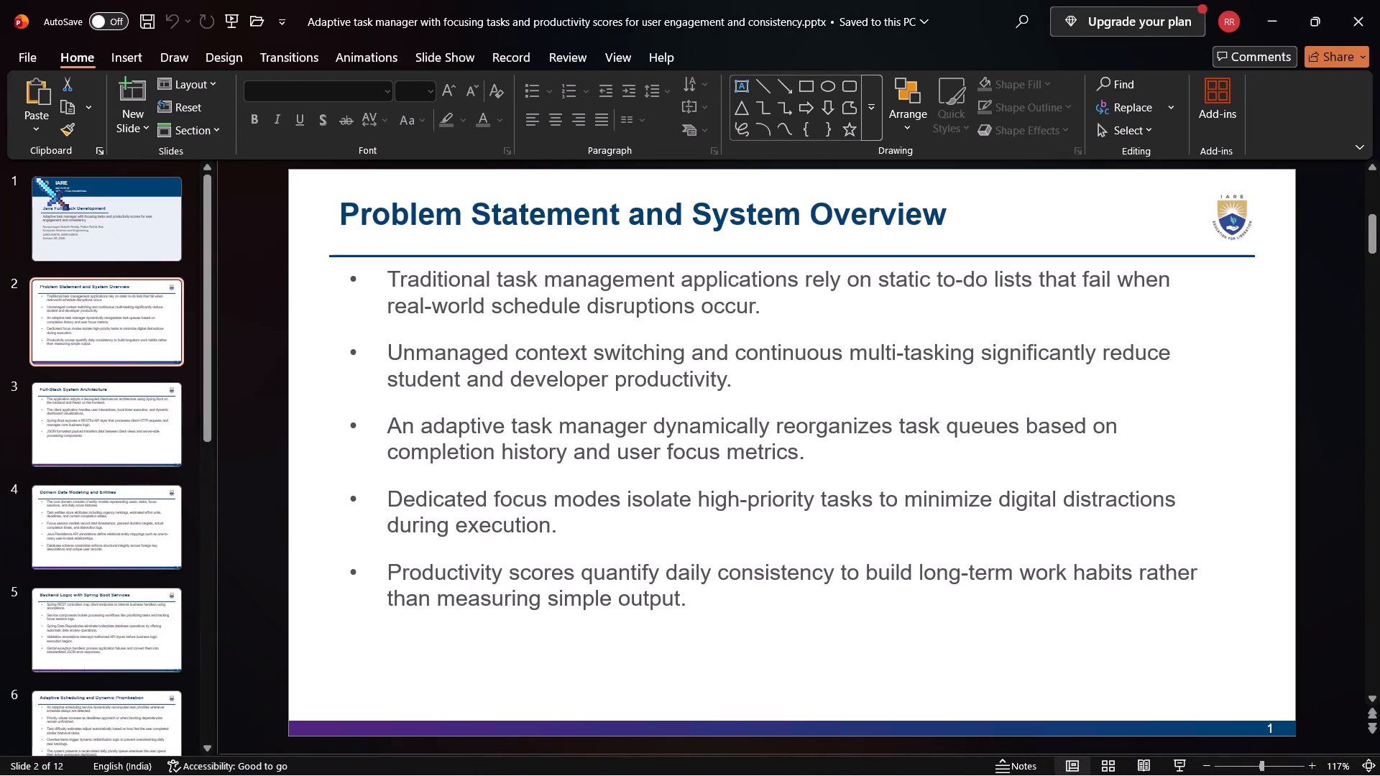
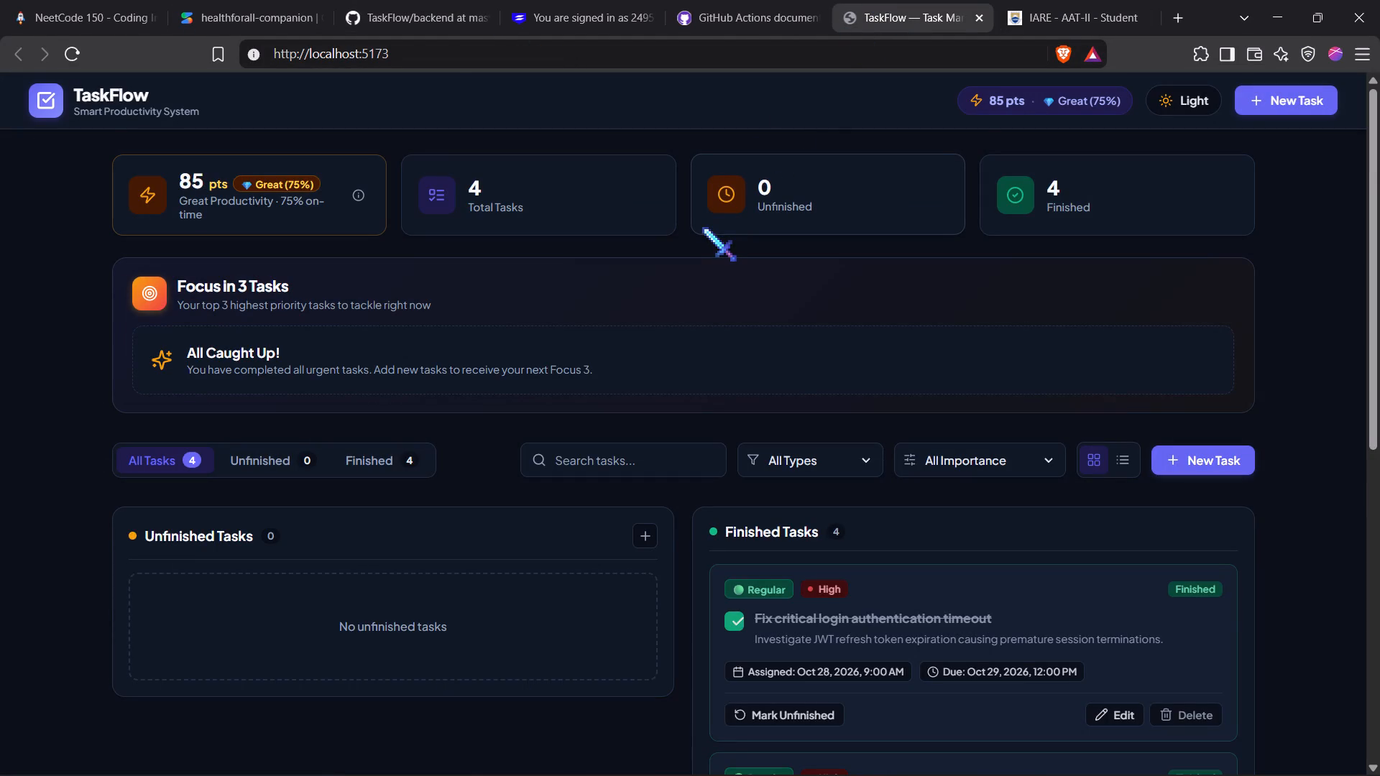
Return to the PowerPoint presentation and review the project subtitle and author details on the title slide.
{"action": "key", "text": "alt+Tab"}
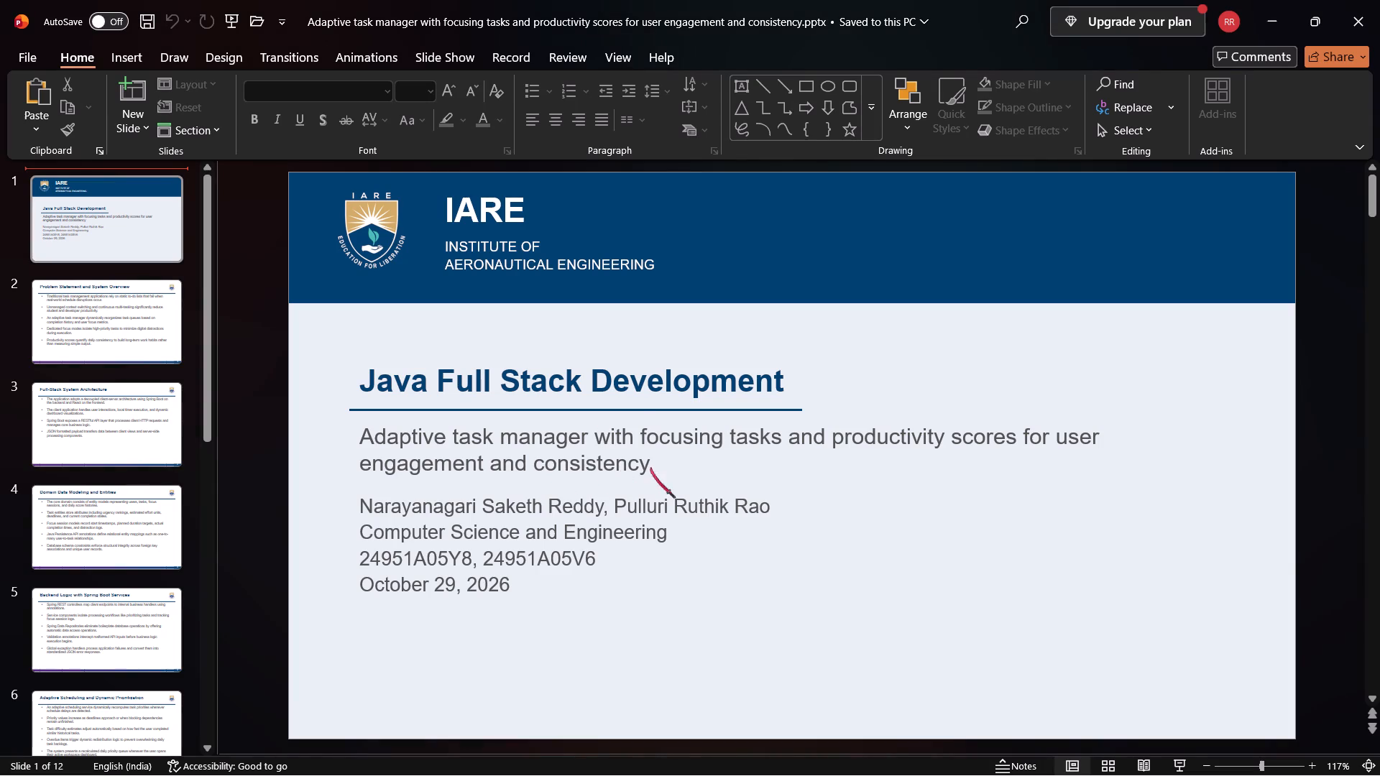
{"action": "left_click_drag", "start_coordinate": [650, 467], "coordinate": [362, 443]}
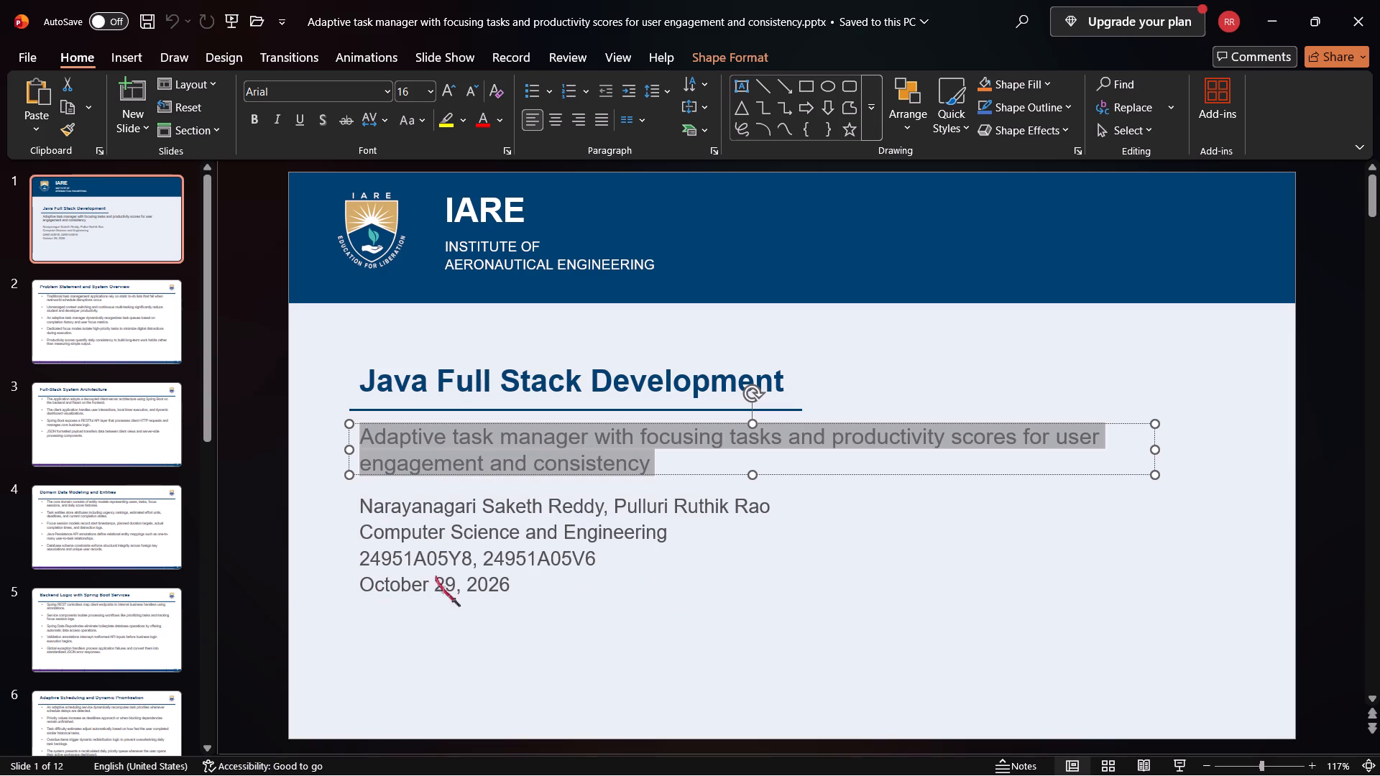
{"action": "left_click", "coordinate": [745, 563]}
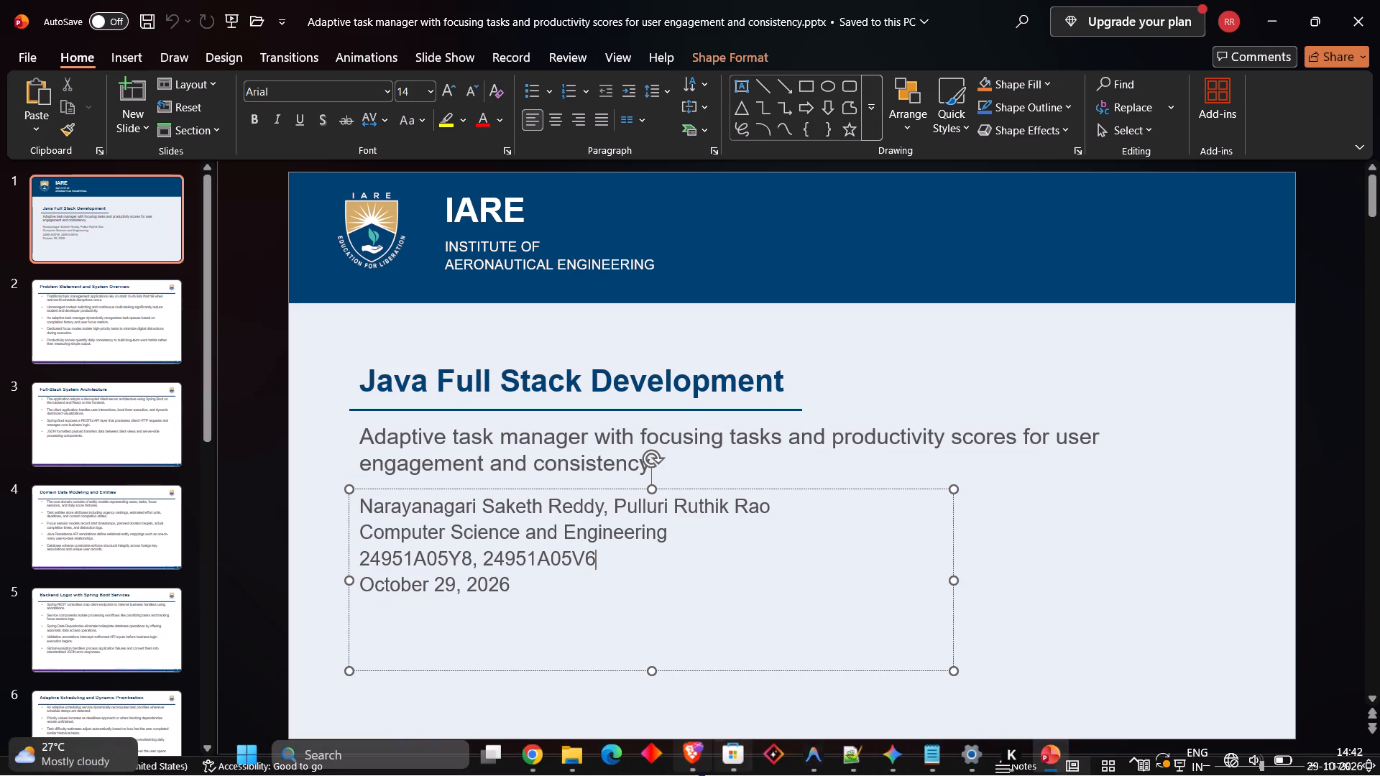
Switch to Brave, try to view the Credit Register under Examinations on the college portal, and close the portal page.
{"action": "left_click", "coordinate": [699, 775]}
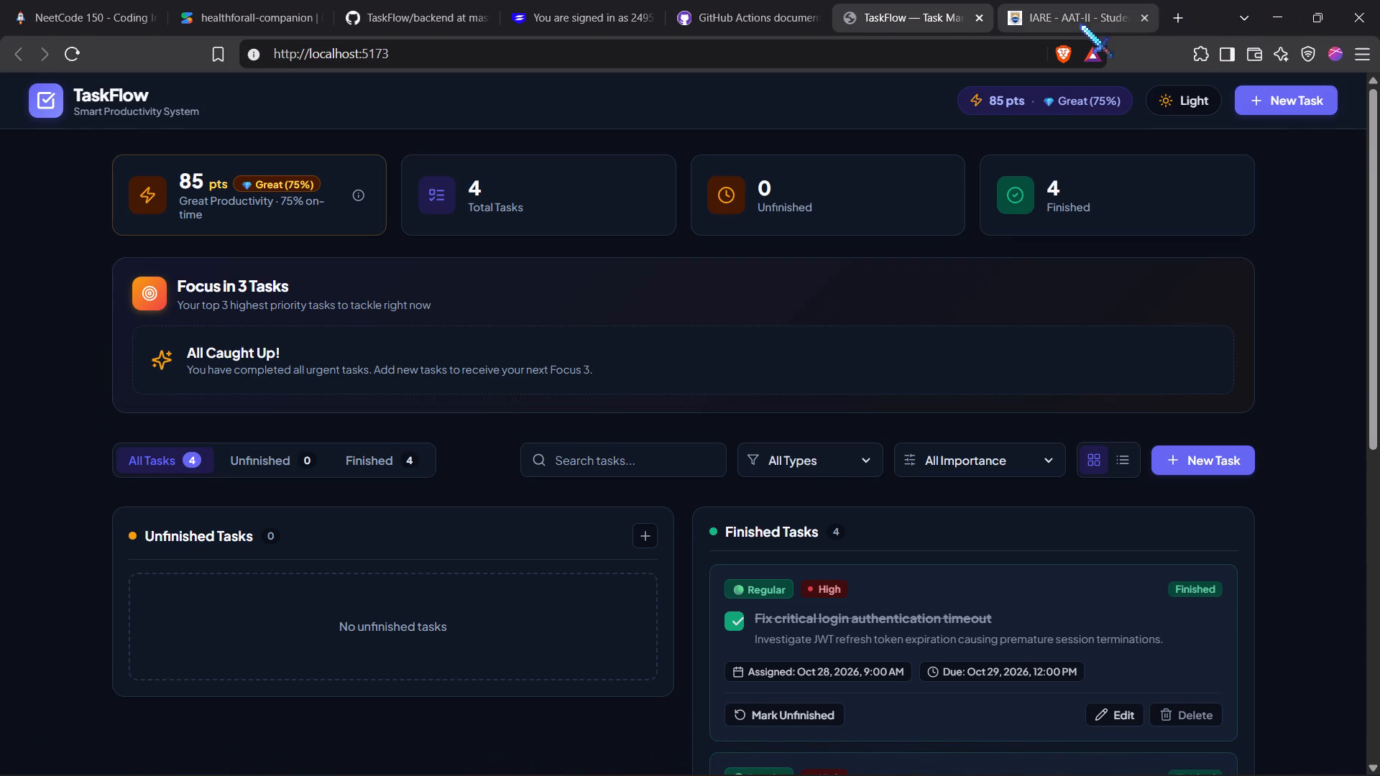
{"action": "left_click", "coordinate": [1080, 24]}
{"action": "left_click", "coordinate": [98, 281]}
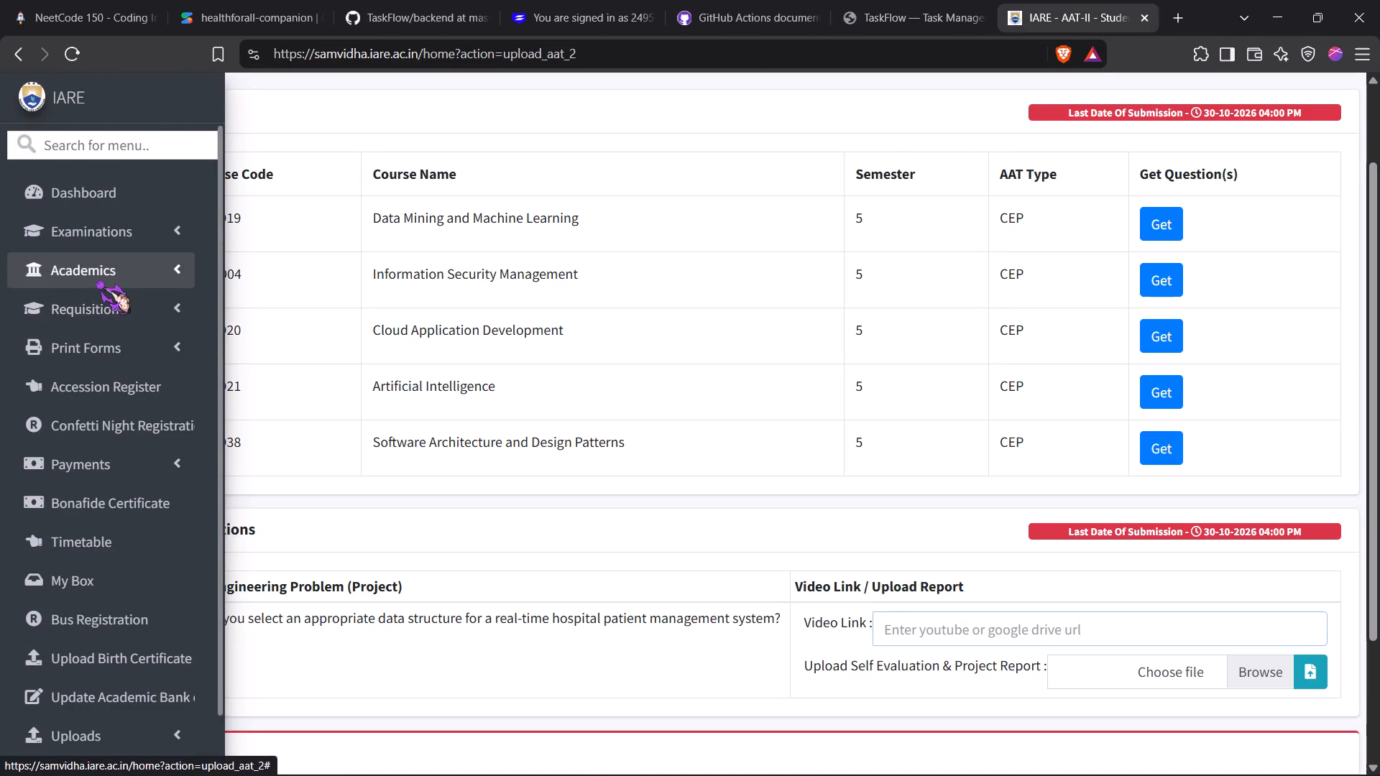
{"action": "left_click", "coordinate": [109, 229]}
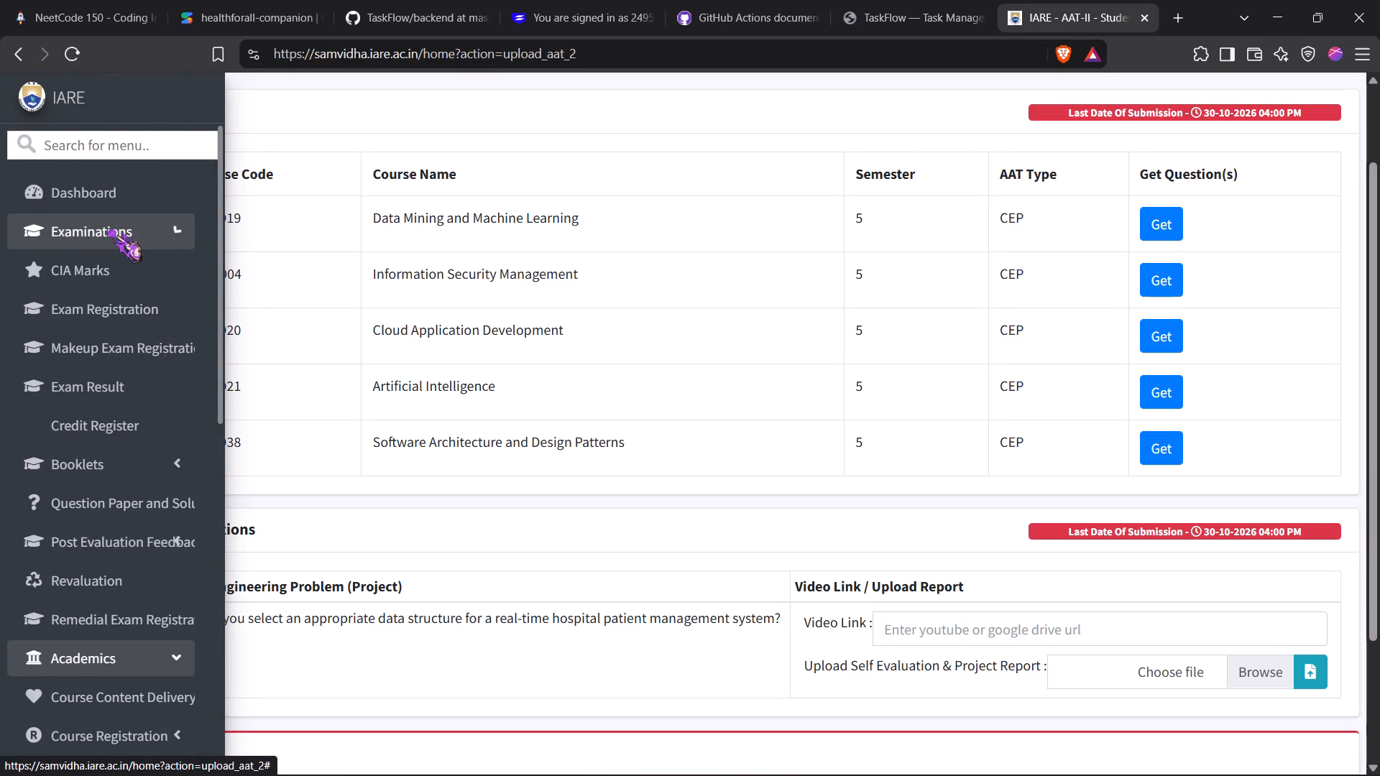
{"action": "left_click", "coordinate": [147, 422]}
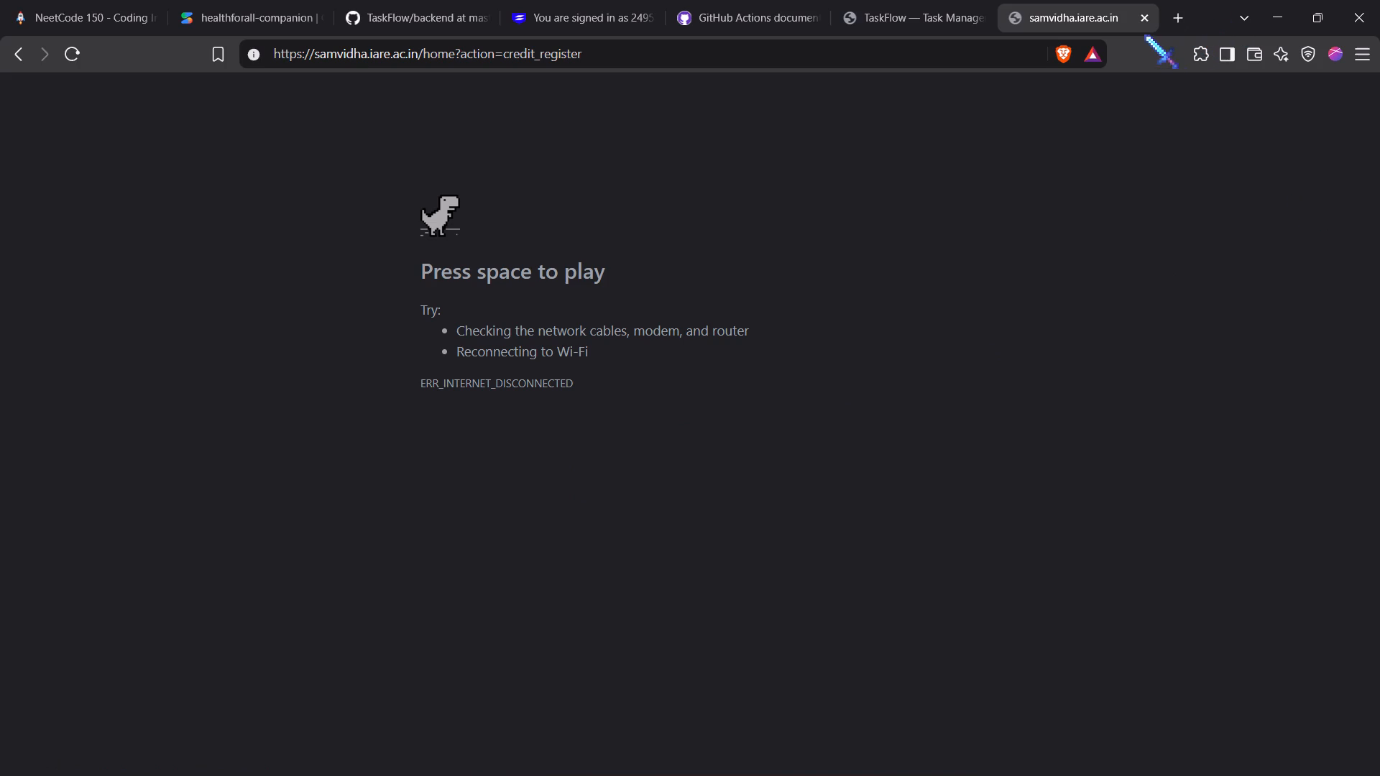
{"action": "left_click", "coordinate": [1144, 19]}
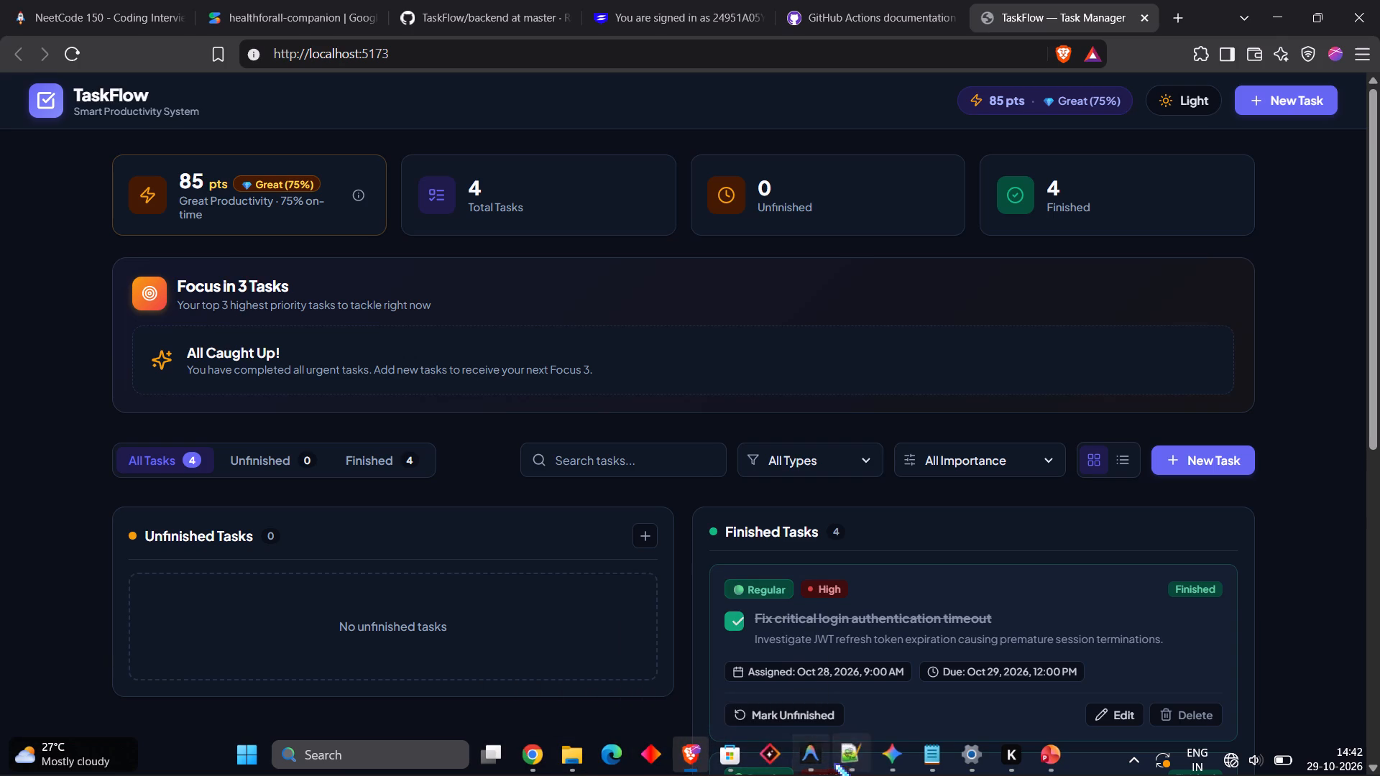
Switch back to PowerPoint and look through slides 2 to 5 of the presentation.
{"action": "left_click", "coordinate": [1041, 704]}
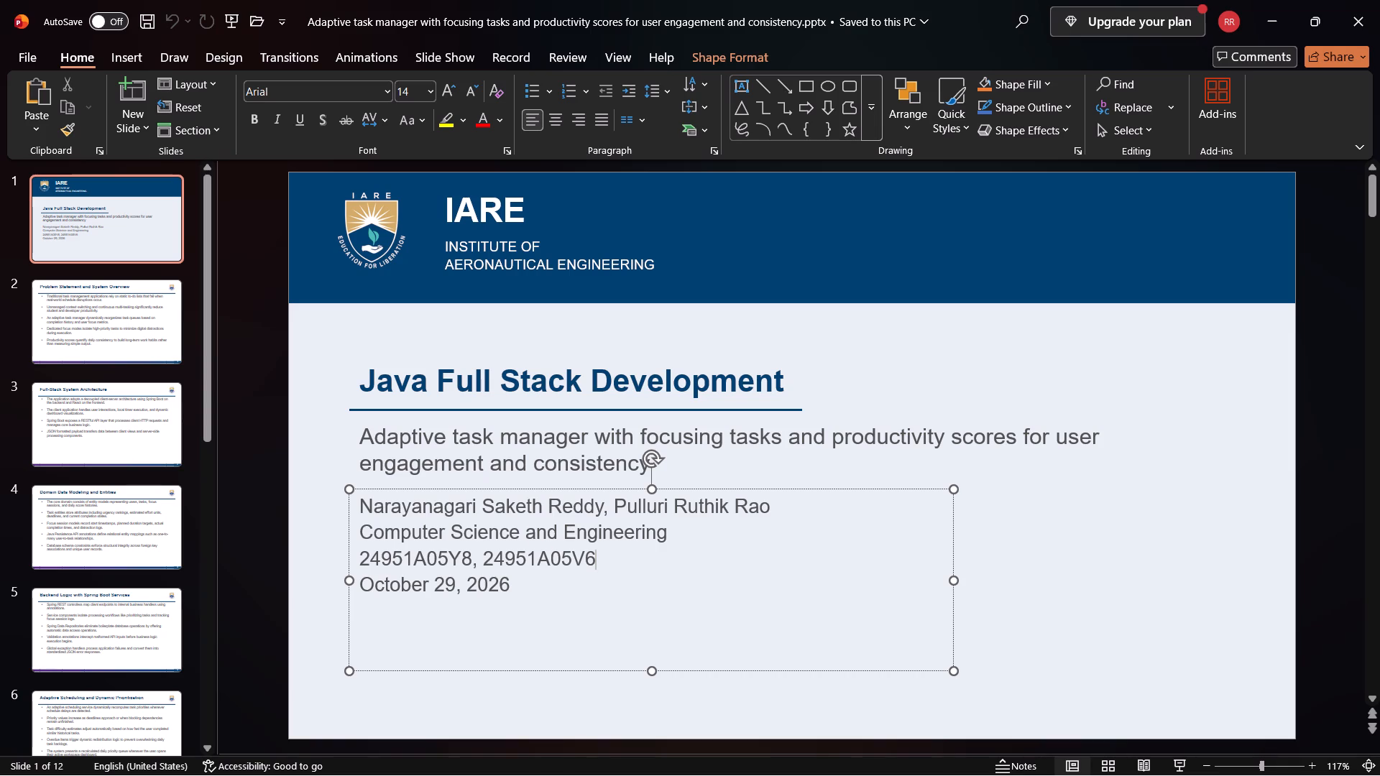
{"action": "left_click", "coordinate": [84, 279]}
{"action": "left_click", "coordinate": [97, 384]}
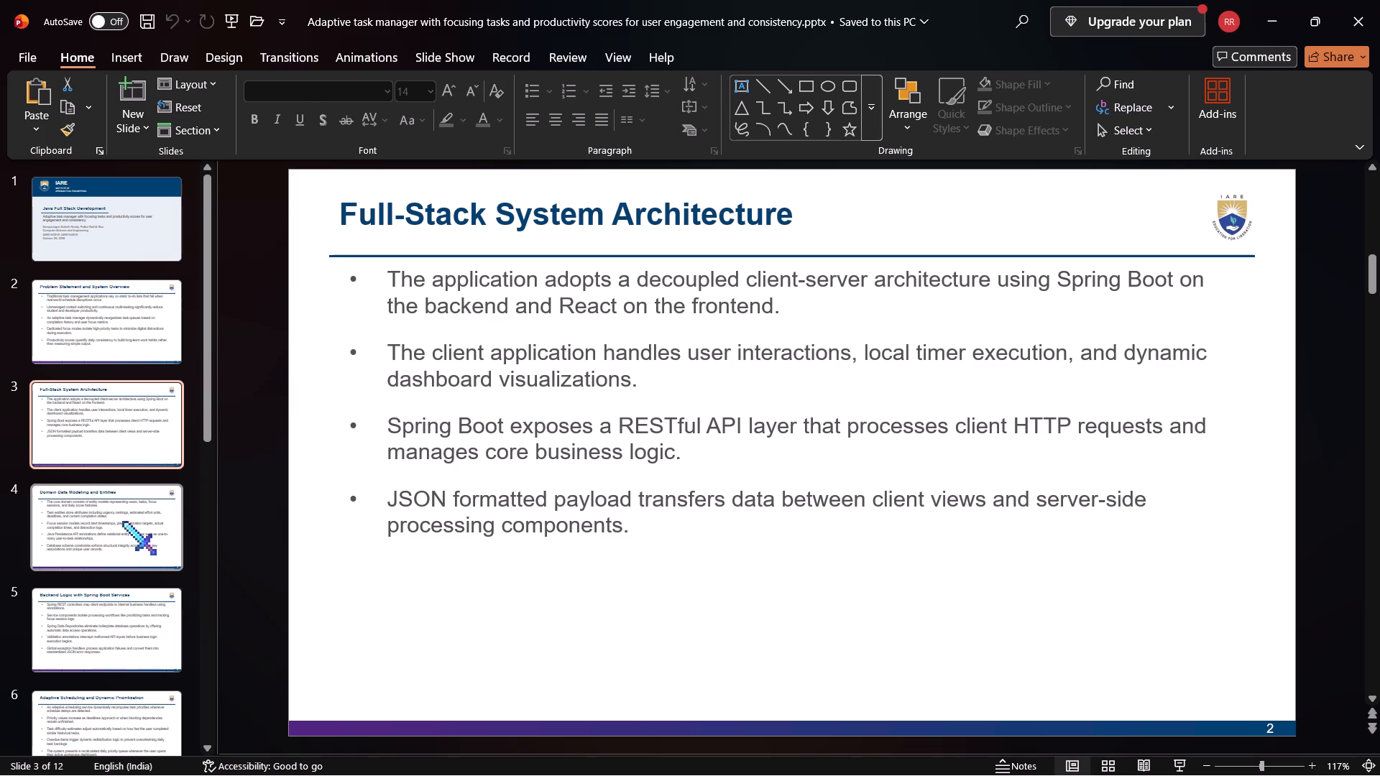
{"action": "left_click", "coordinate": [122, 521]}
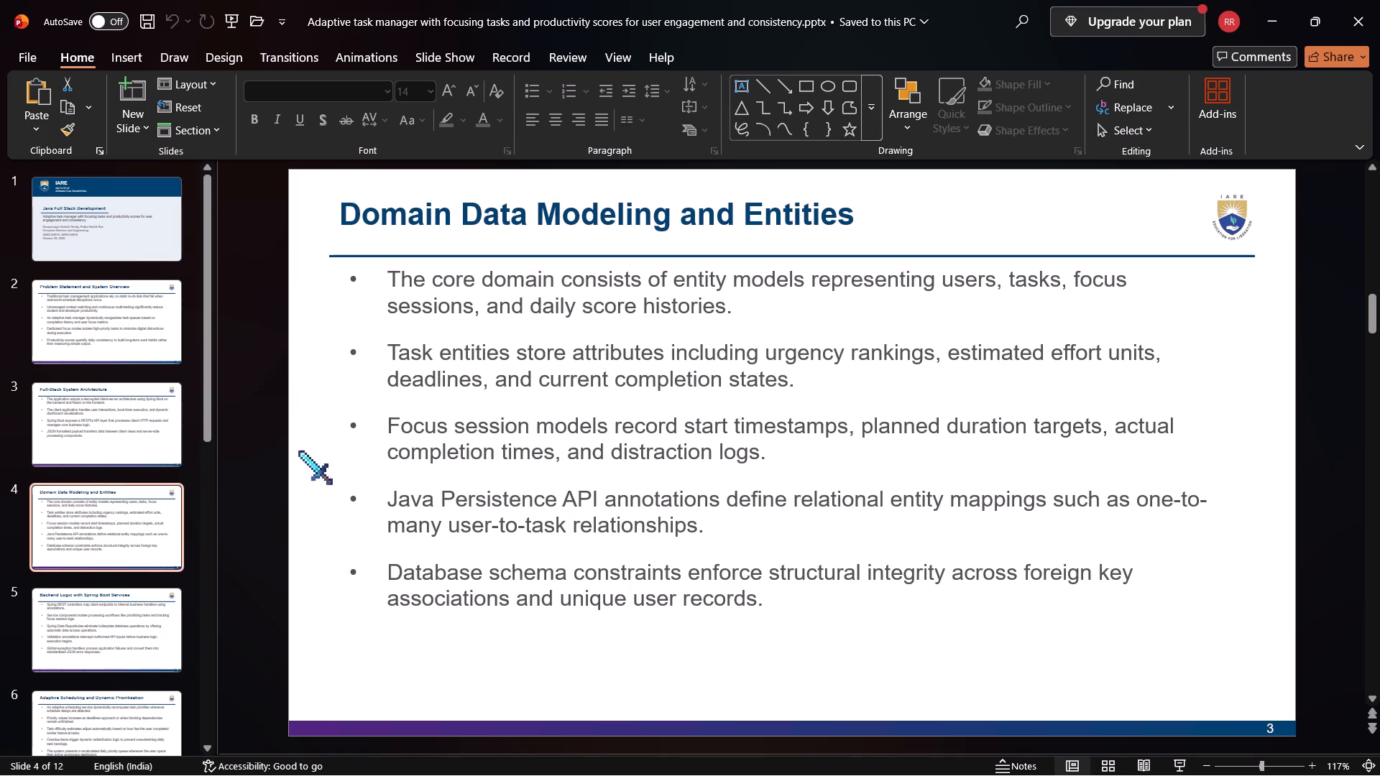
{"action": "left_click", "coordinate": [126, 606]}
Change the title of slide 4 to Abstract and save the presentation.
{"action": "left_click", "coordinate": [108, 539]}
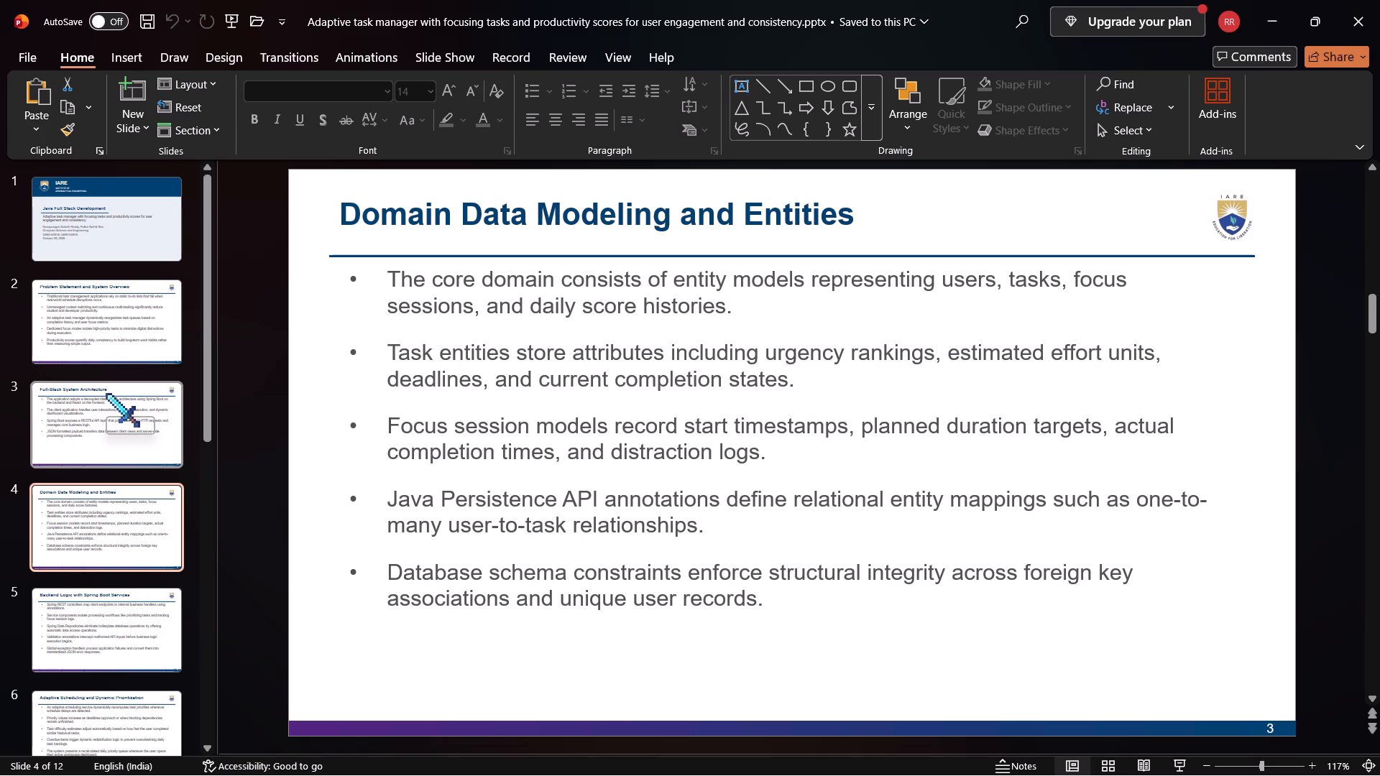
{"action": "left_click", "coordinate": [508, 241]}
{"action": "left_click", "coordinate": [506, 224]}
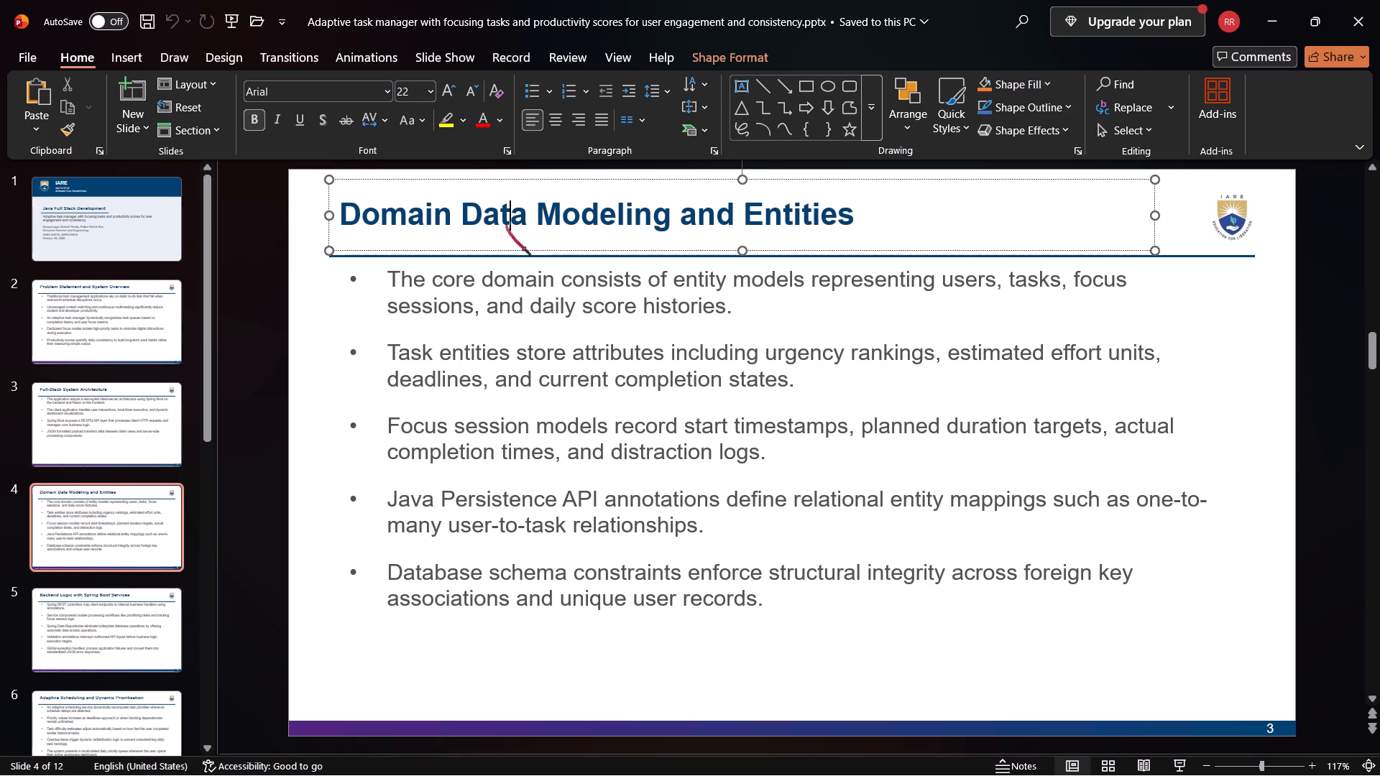
{"action": "key", "text": "ctrl+a"}
{"action": "type", "text": "Avstr"}
{"action": "key", "text": "BackSpace"}
{"action": "key", "text": "BackSpace"}
{"action": "key", "text": "BackSpace"}
{"action": "key", "text": "BackSpace"}
{"action": "key", "text": "v"}
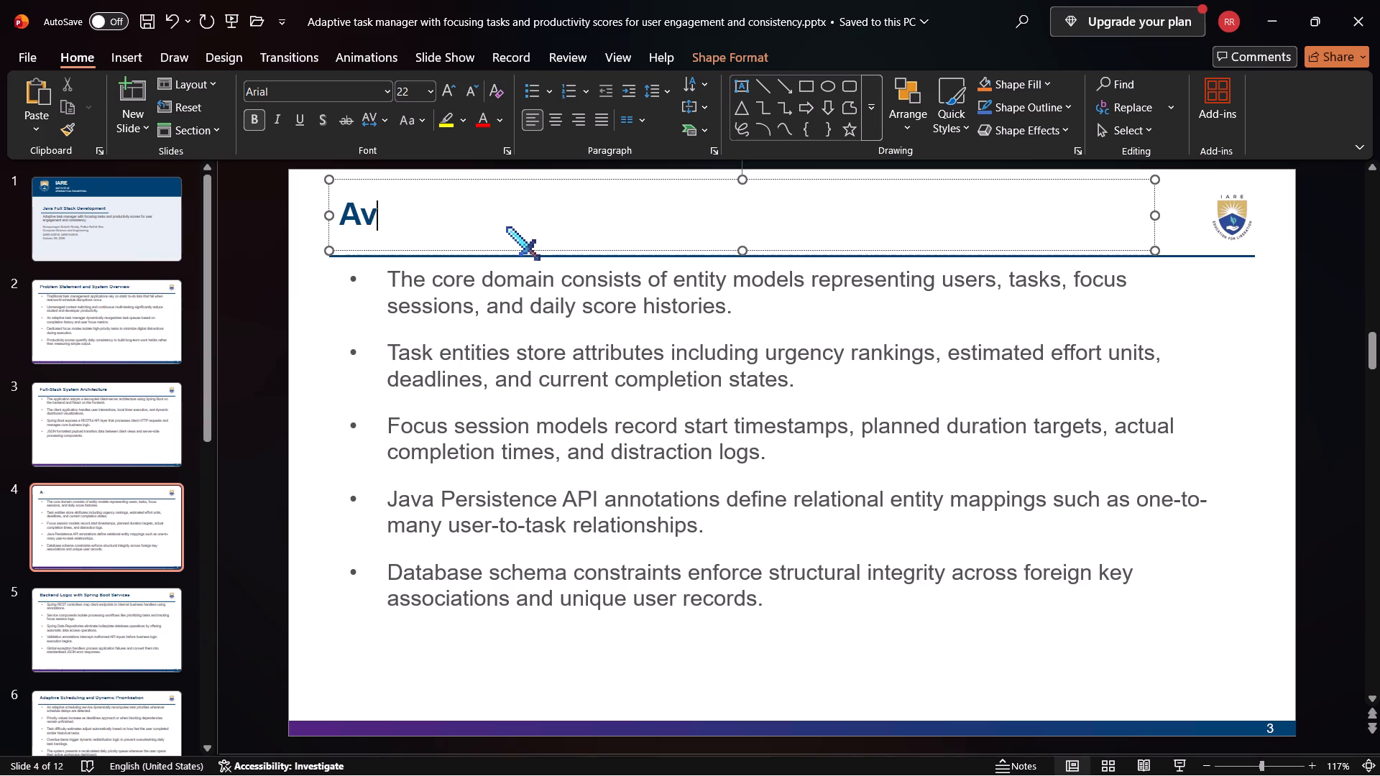
{"action": "key", "text": "BackSpace"}
{"action": "type", "text": "bstract"}
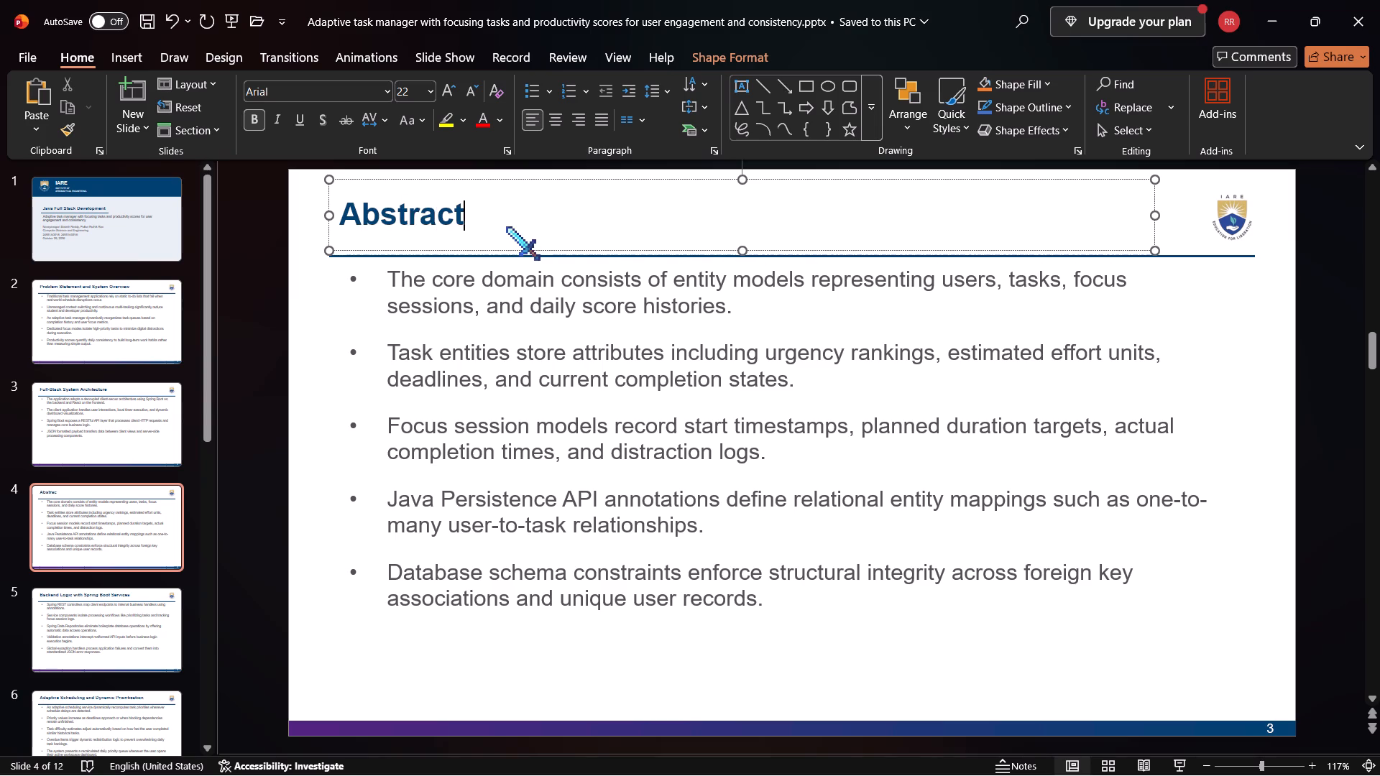
{"action": "left_click", "coordinate": [344, 323]}
{"action": "key", "text": "ctrl+s"}
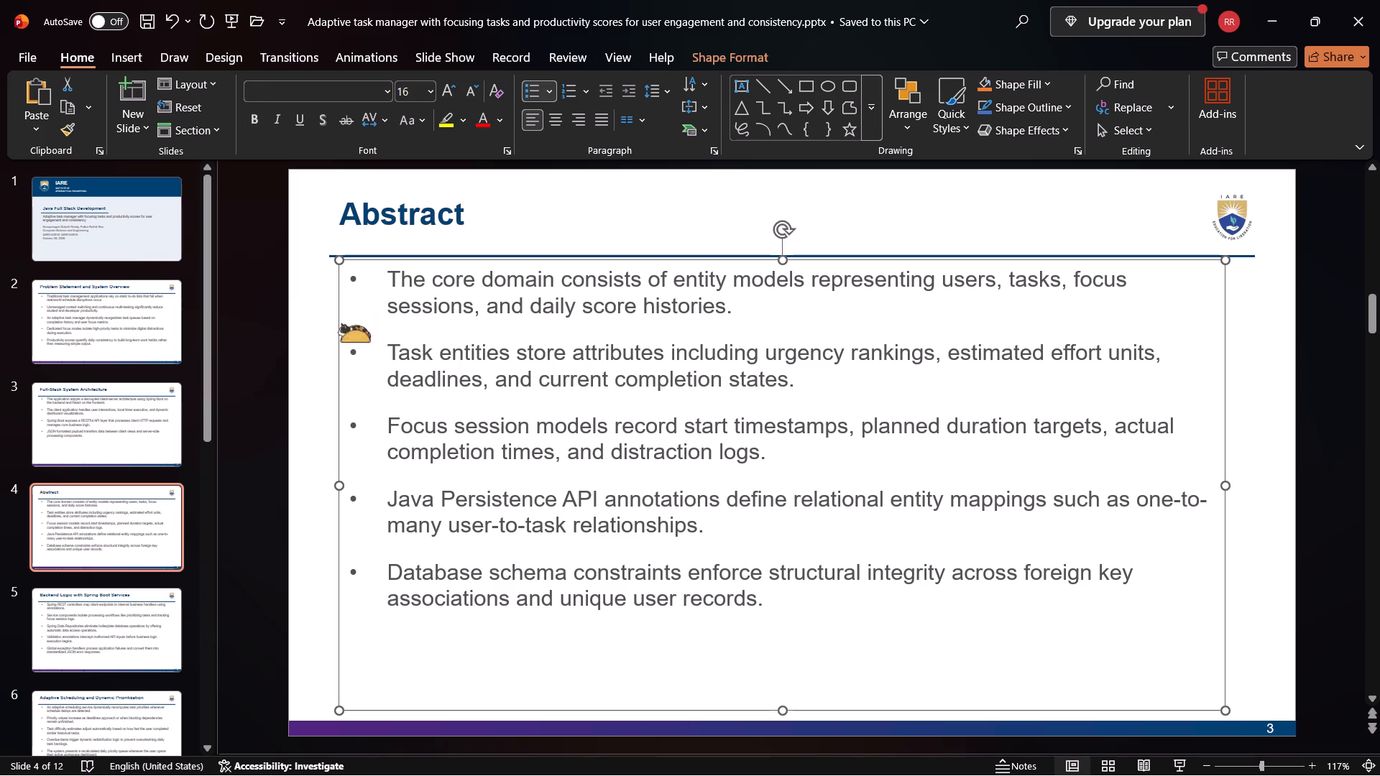
Review the remaining slides from slide 5 through the conclusion slide to check their topics.
{"action": "left_click", "coordinate": [74, 675]}
{"action": "left_click", "coordinate": [88, 650]}
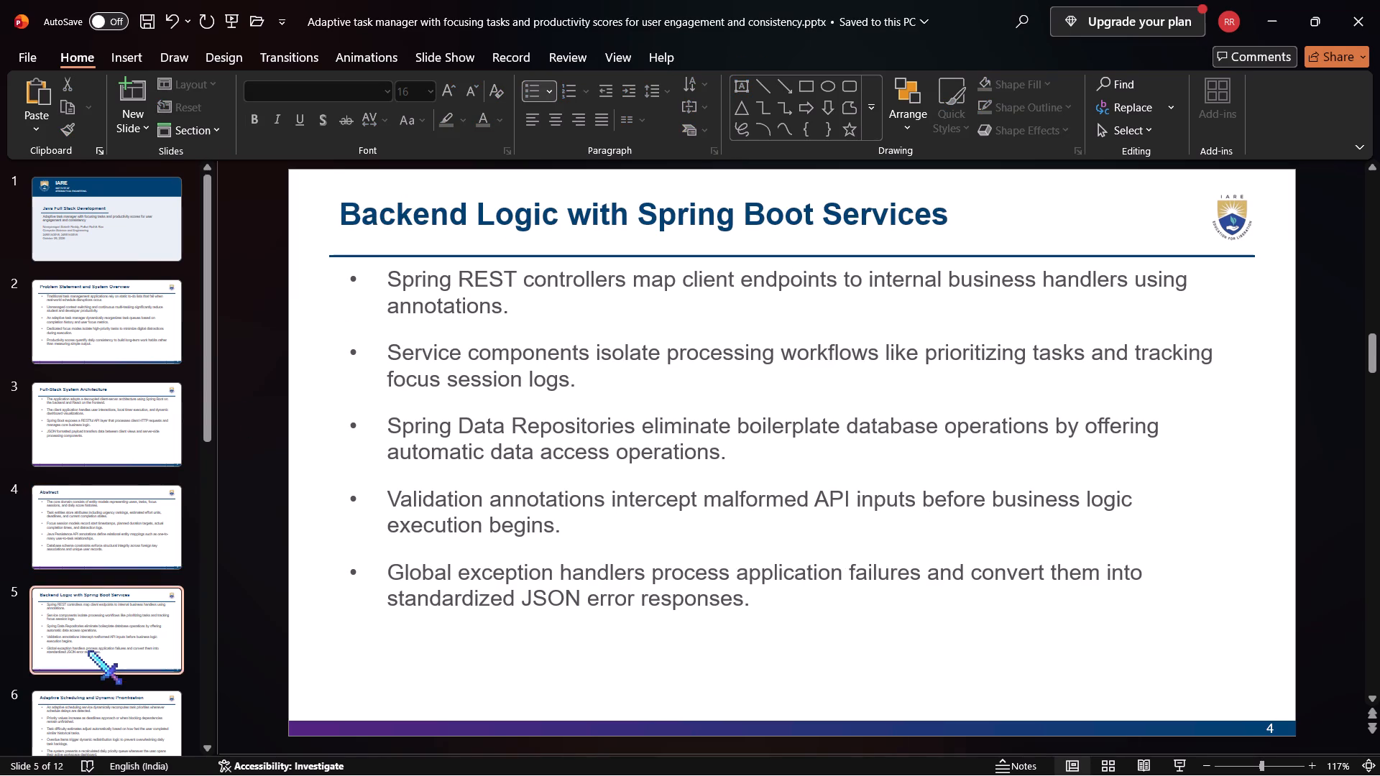
{"action": "left_click", "coordinate": [76, 706]}
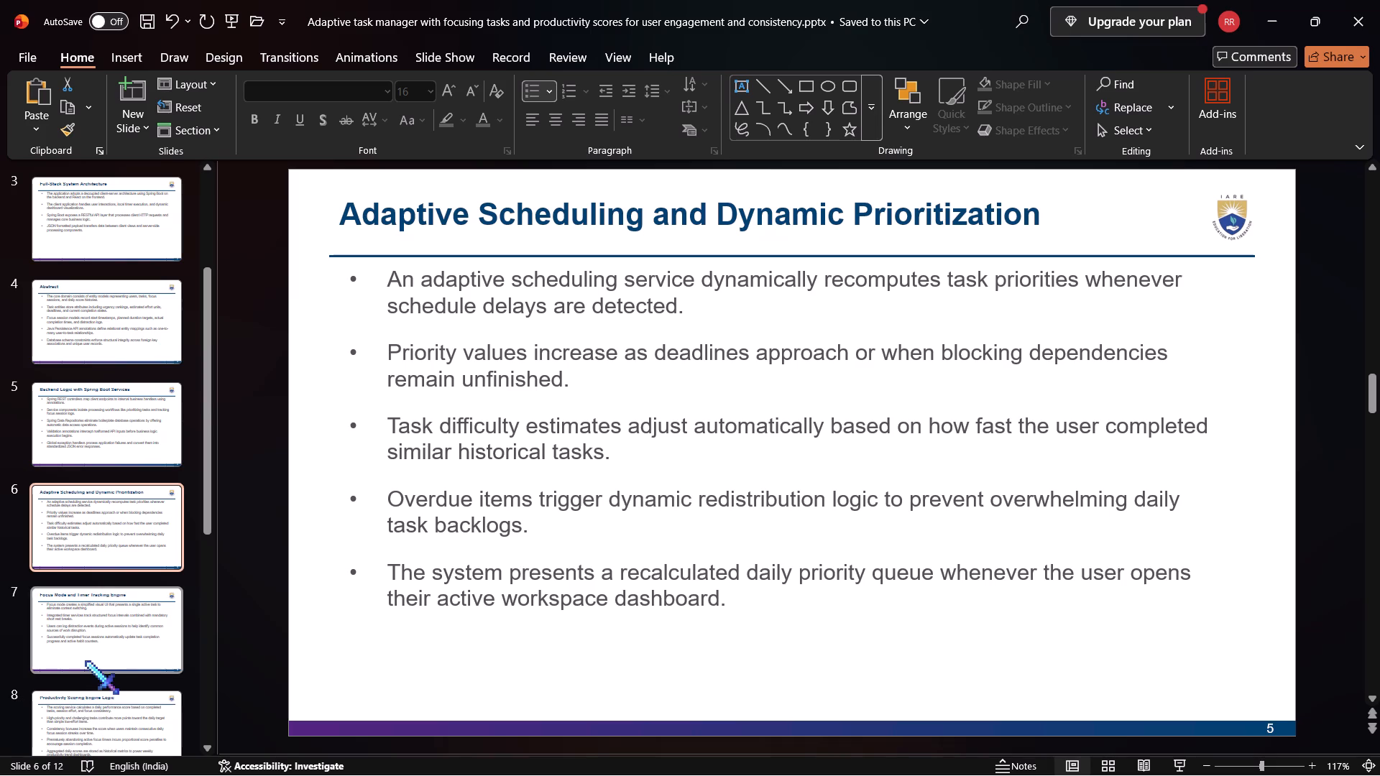
{"action": "scroll", "coordinate": [85, 660], "scroll_direction": "down", "scroll_amount": 1}
{"action": "scroll", "coordinate": [125, 442], "scroll_direction": "down", "scroll_amount": 1}
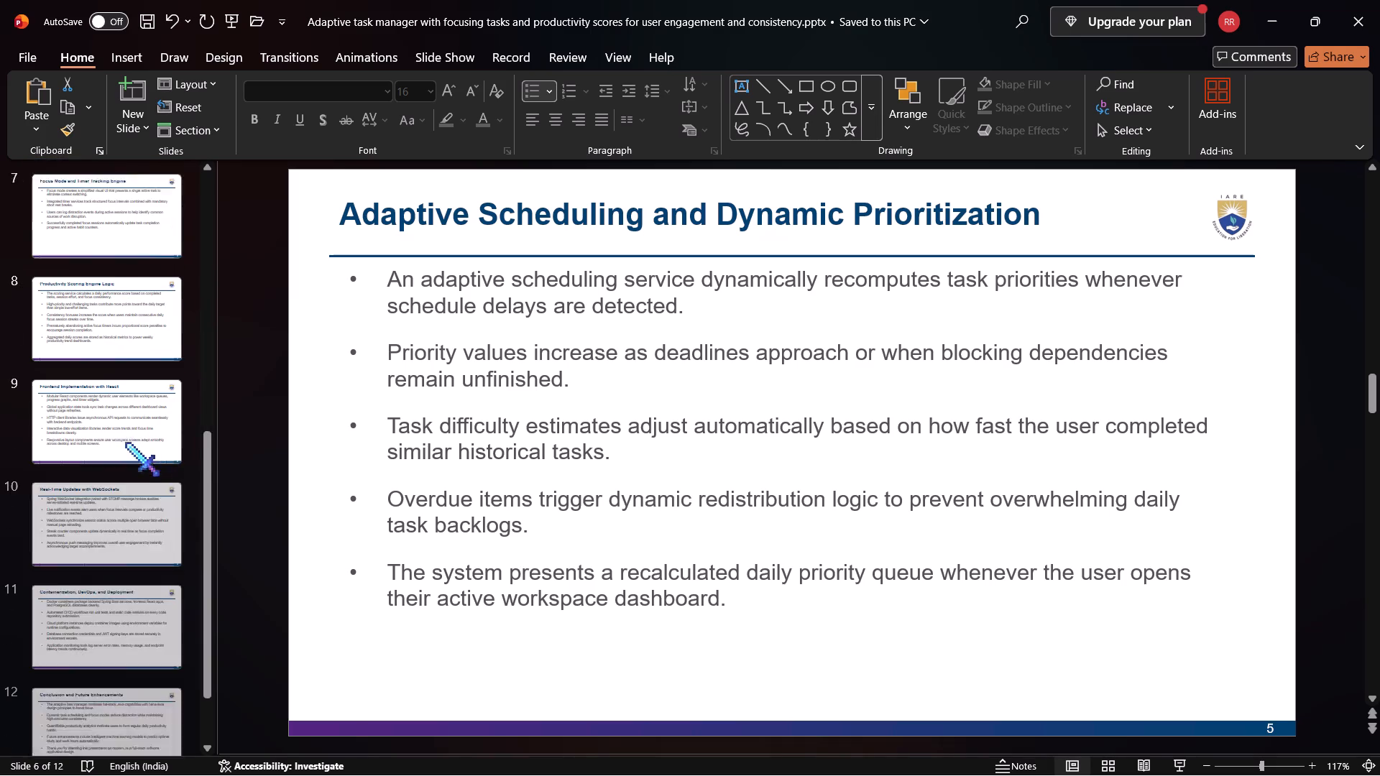
{"action": "scroll", "coordinate": [125, 442], "scroll_direction": "down", "scroll_amount": 1}
{"action": "left_click", "coordinate": [105, 466]}
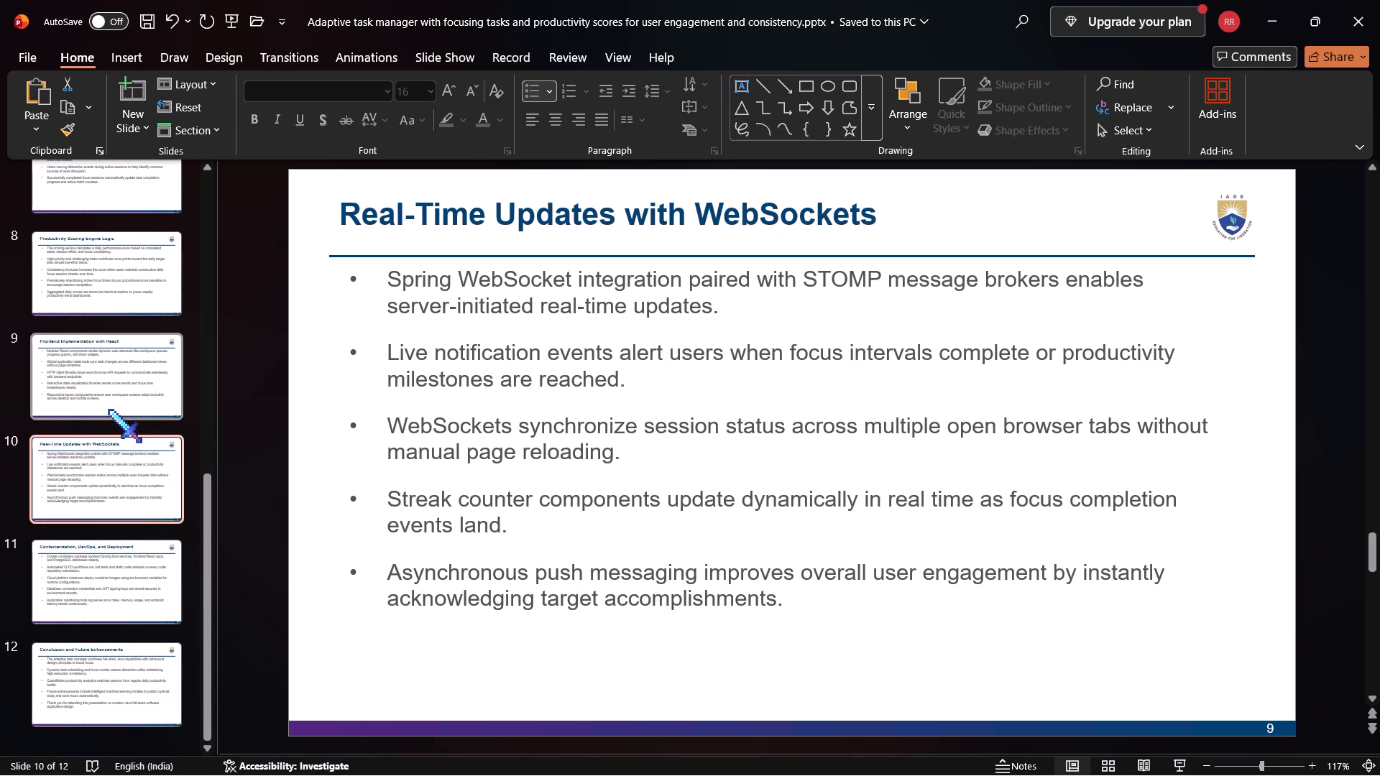
{"action": "left_click", "coordinate": [108, 409]}
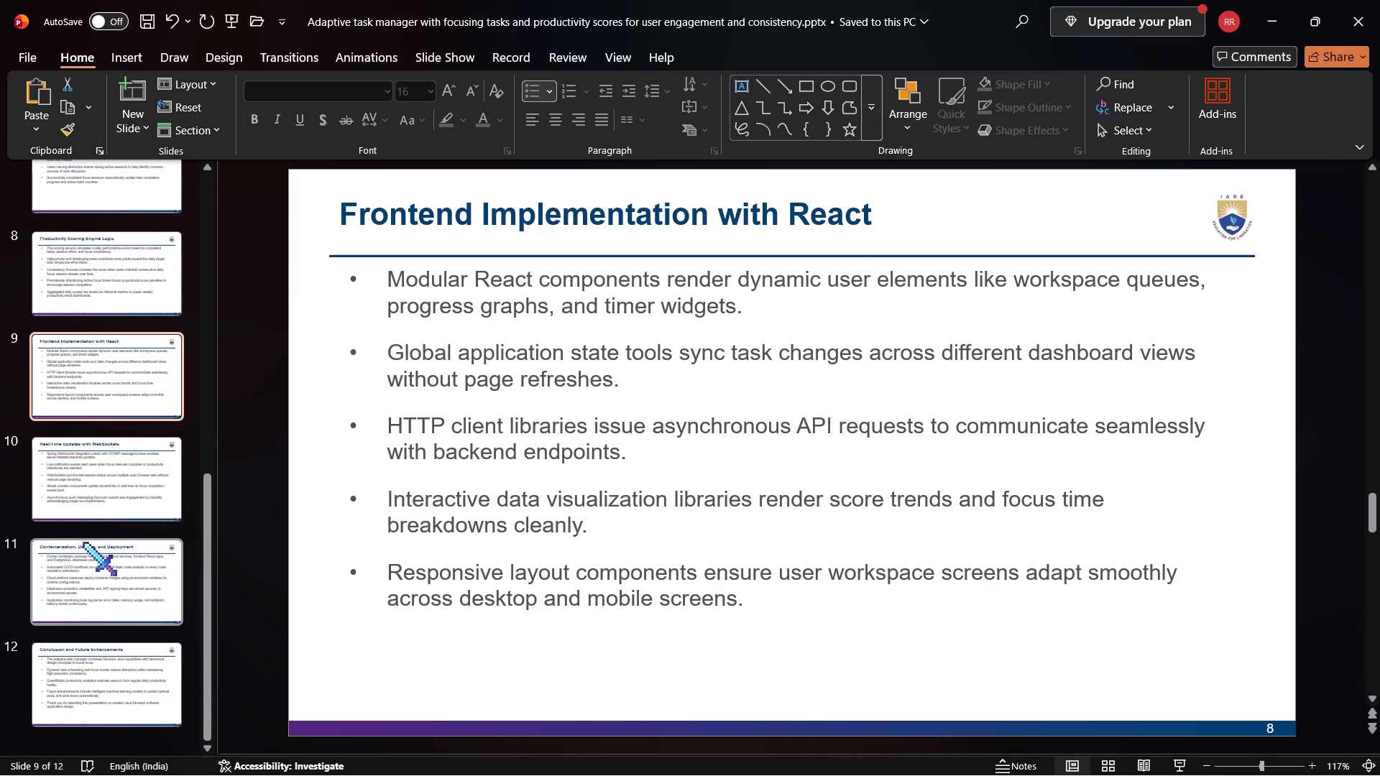
{"action": "left_click", "coordinate": [69, 650]}
{"action": "scroll", "coordinate": [132, 526], "scroll_direction": "up", "scroll_amount": 6}
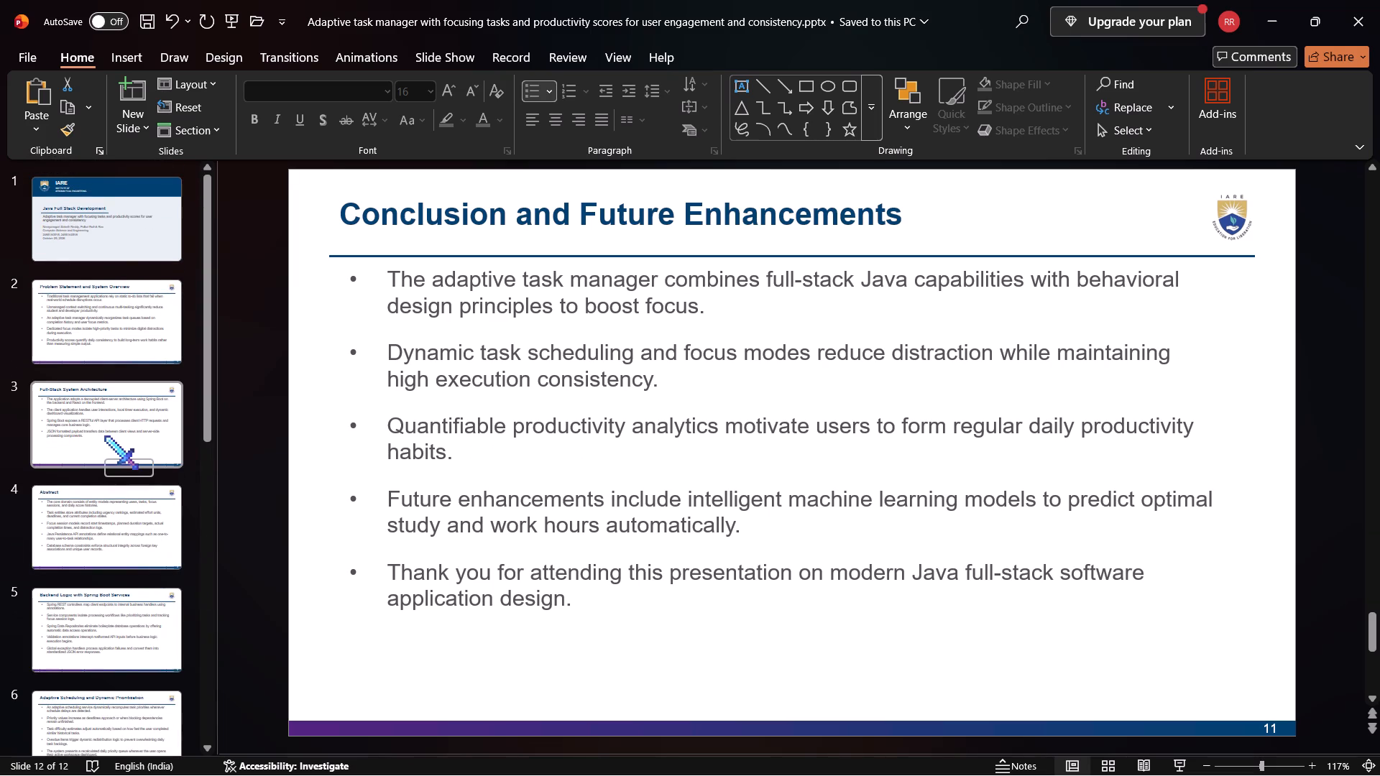
Duplicate the Full-Stack System Architecture slide, placing the copy directly after the original.
{"action": "left_click", "coordinate": [104, 435]}
{"action": "key", "text": "ctrl+c"}
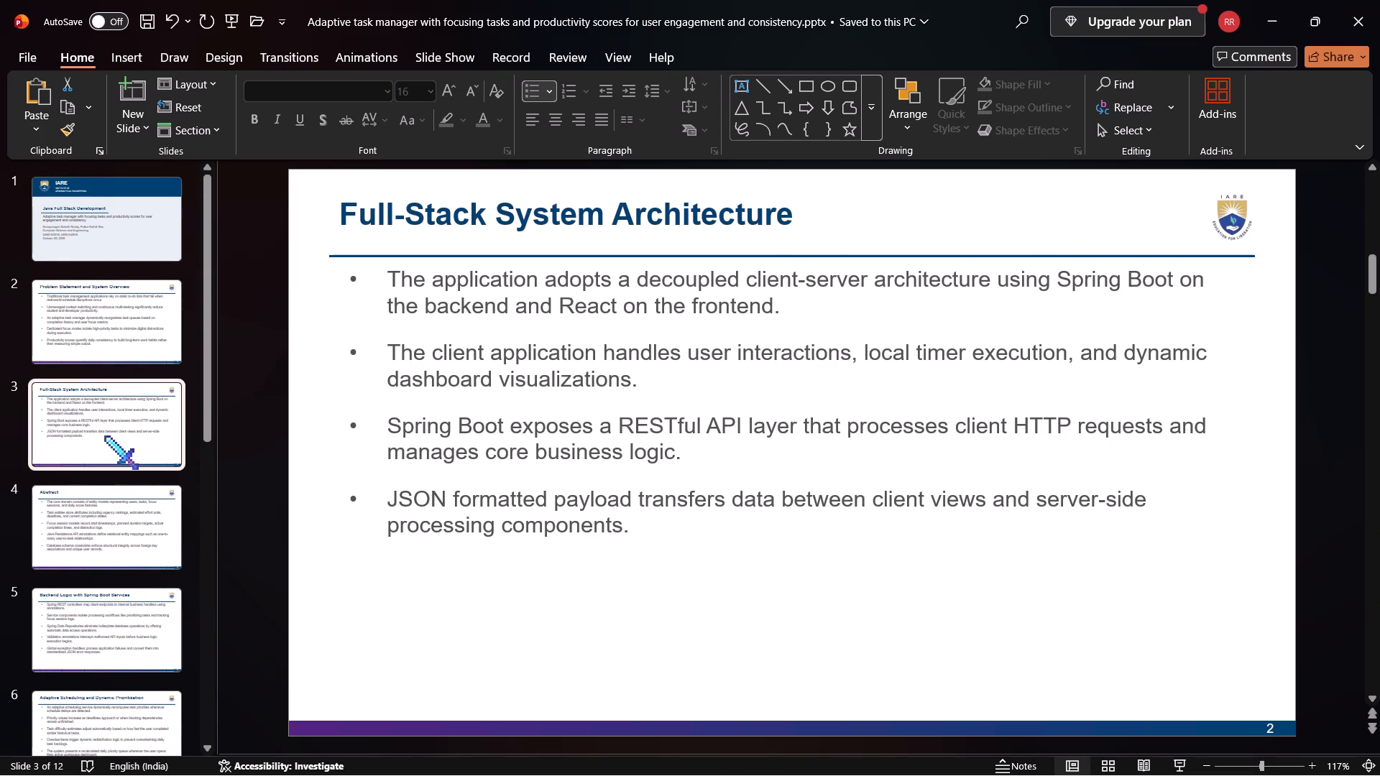
{"action": "key", "text": "ctrl+v"}
{"action": "left_click", "coordinate": [78, 500]}
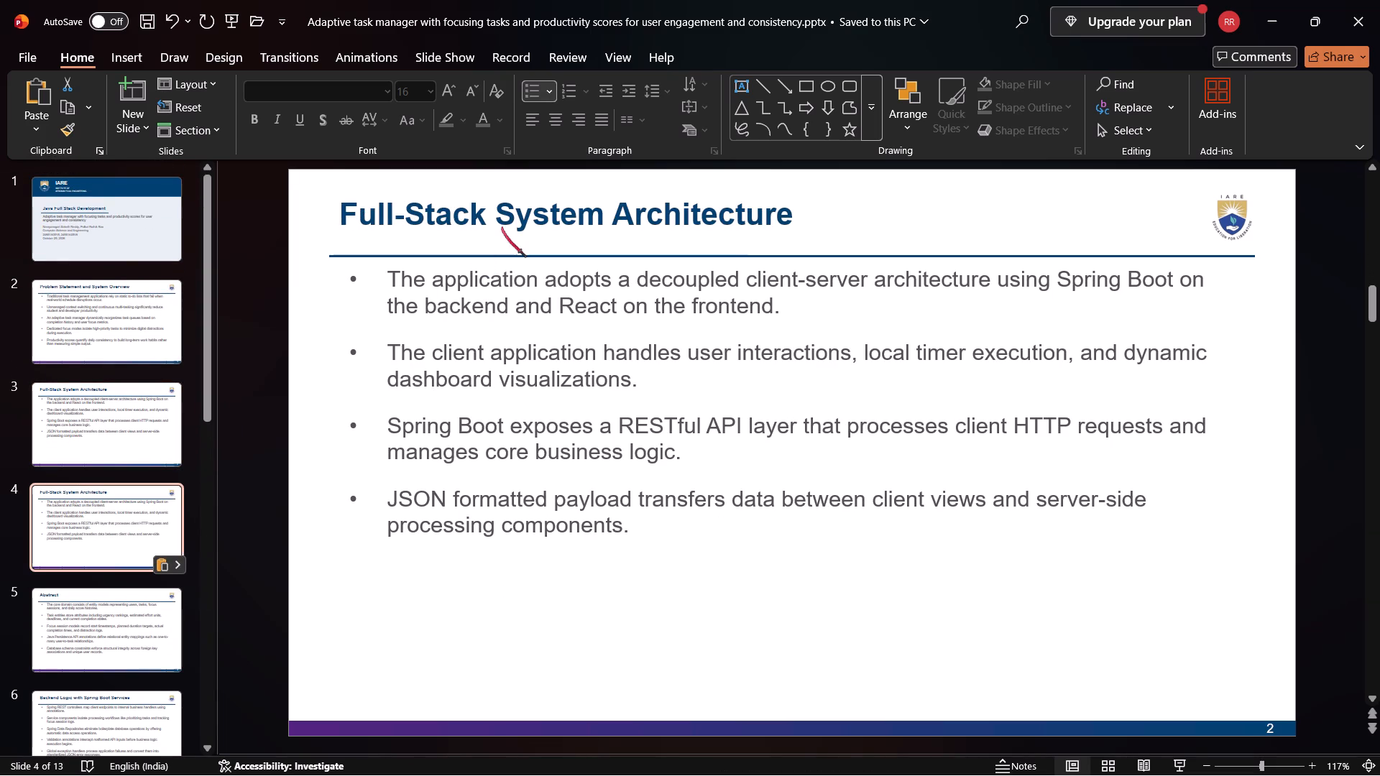
Retitle the duplicated slide as Tools and Technologies.
{"action": "left_click", "coordinate": [502, 226]}
{"action": "type", "text": "ATo"}
{"action": "key", "text": "BackSpace"}
{"action": "key", "text": "BackSpace"}
{"action": "key", "text": "ctrl+a"}
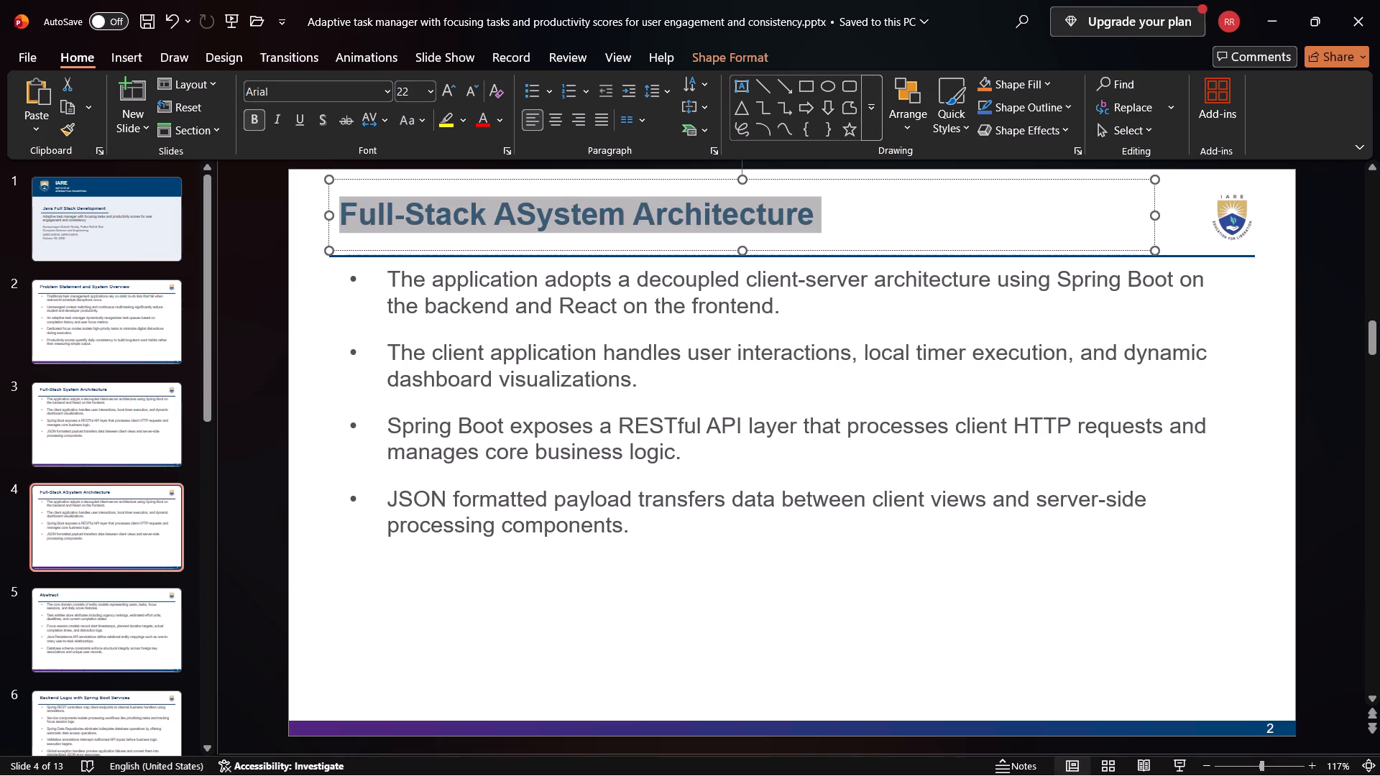
{"action": "type", "text": "Tools and Technologies"}
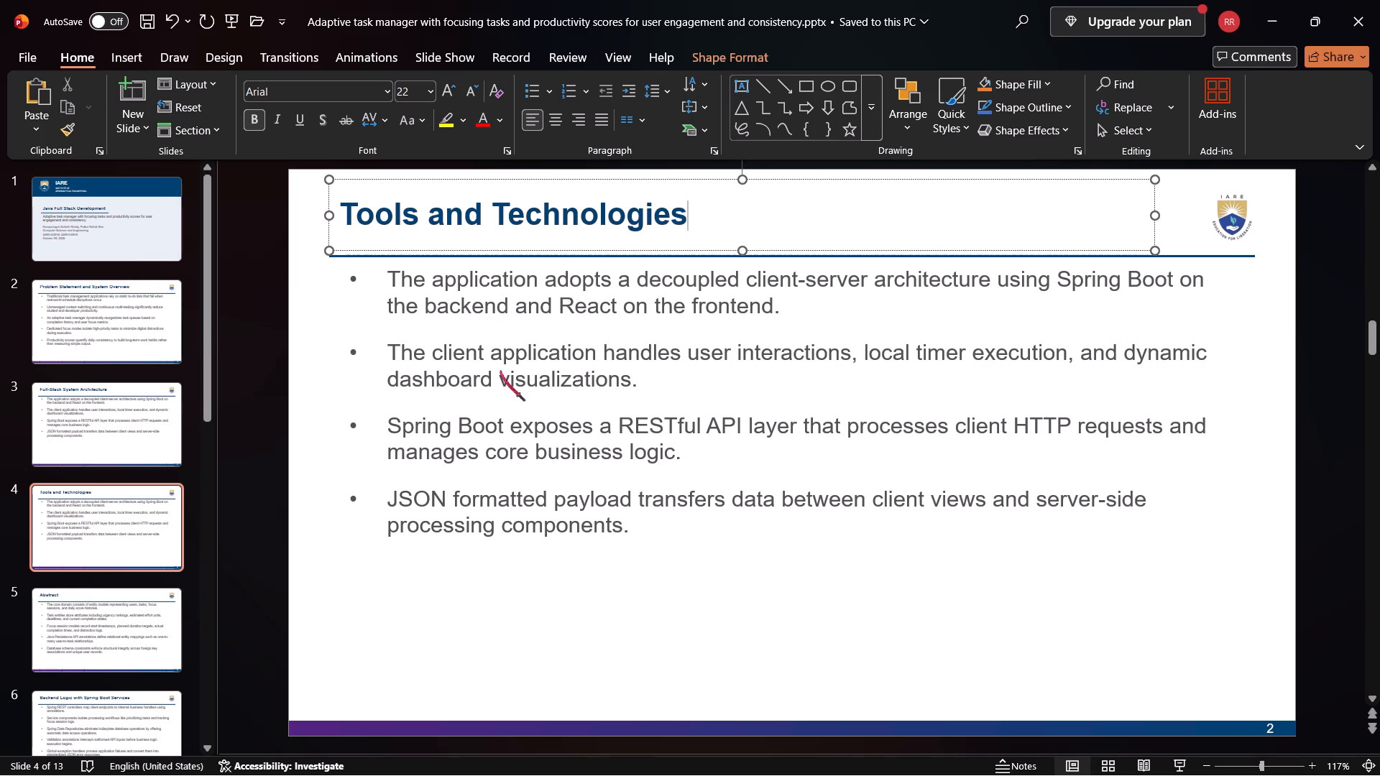
Replace all bullet text on the Tools and Technologies slide with two bullets, Spring Boot and React.
{"action": "left_click", "coordinate": [500, 370]}
{"action": "left_click_drag", "start_coordinate": [627, 532], "coordinate": [357, 286]}
{"action": "type", "text": "SP"}
{"action": "key", "text": "BackSpace"}
{"action": "type", "text": "pring B"}
{"action": "type", "text": "oot"}
{"action": "key", "text": "Return"}
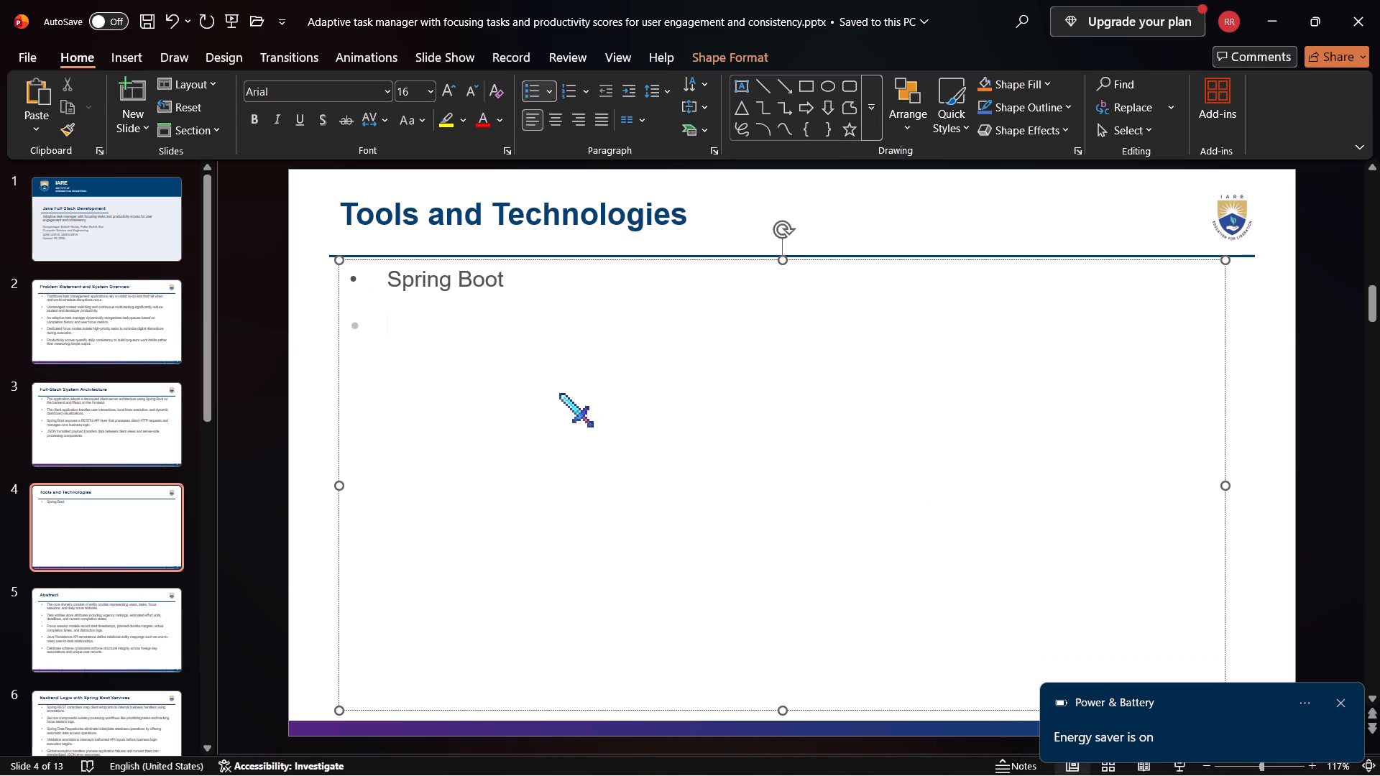
{"action": "type", "text": "React"}
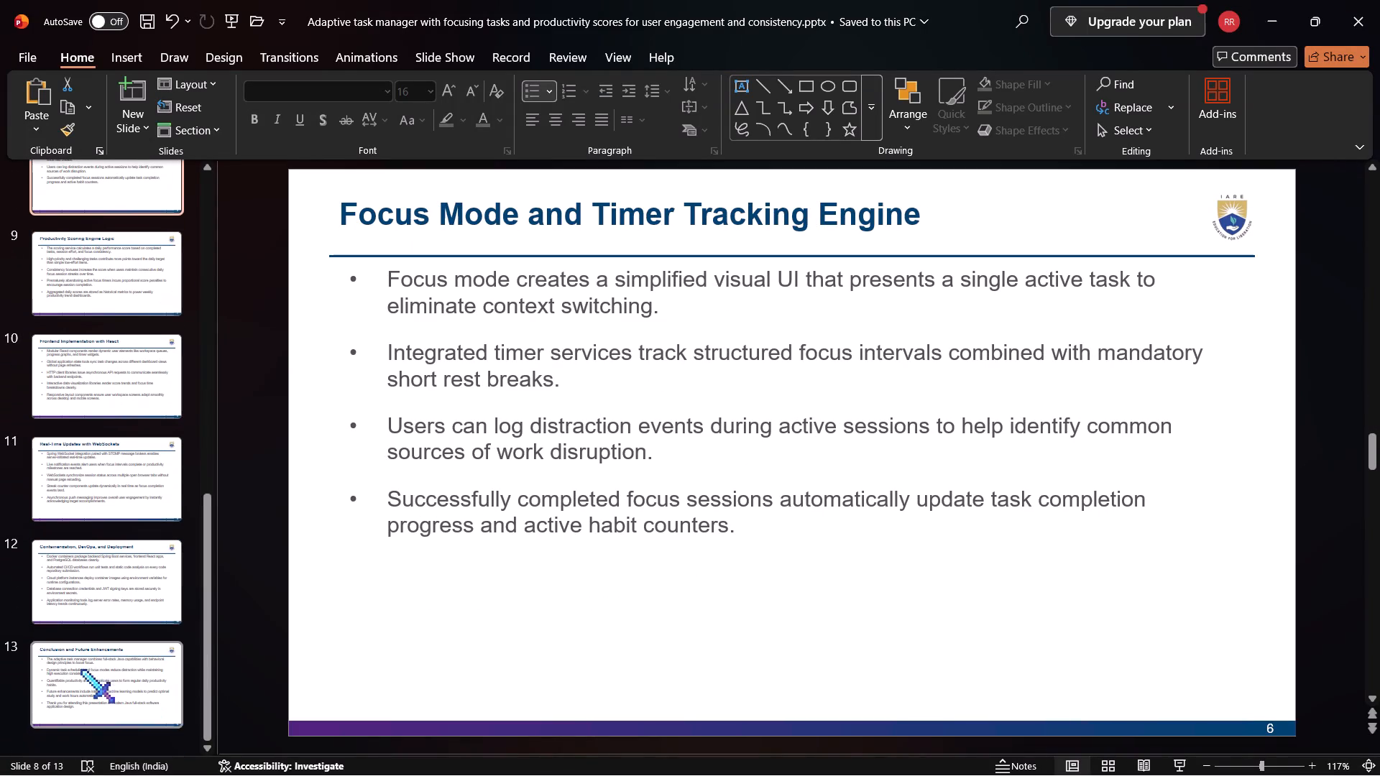
{"action": "left_click", "coordinate": [72, 659]}
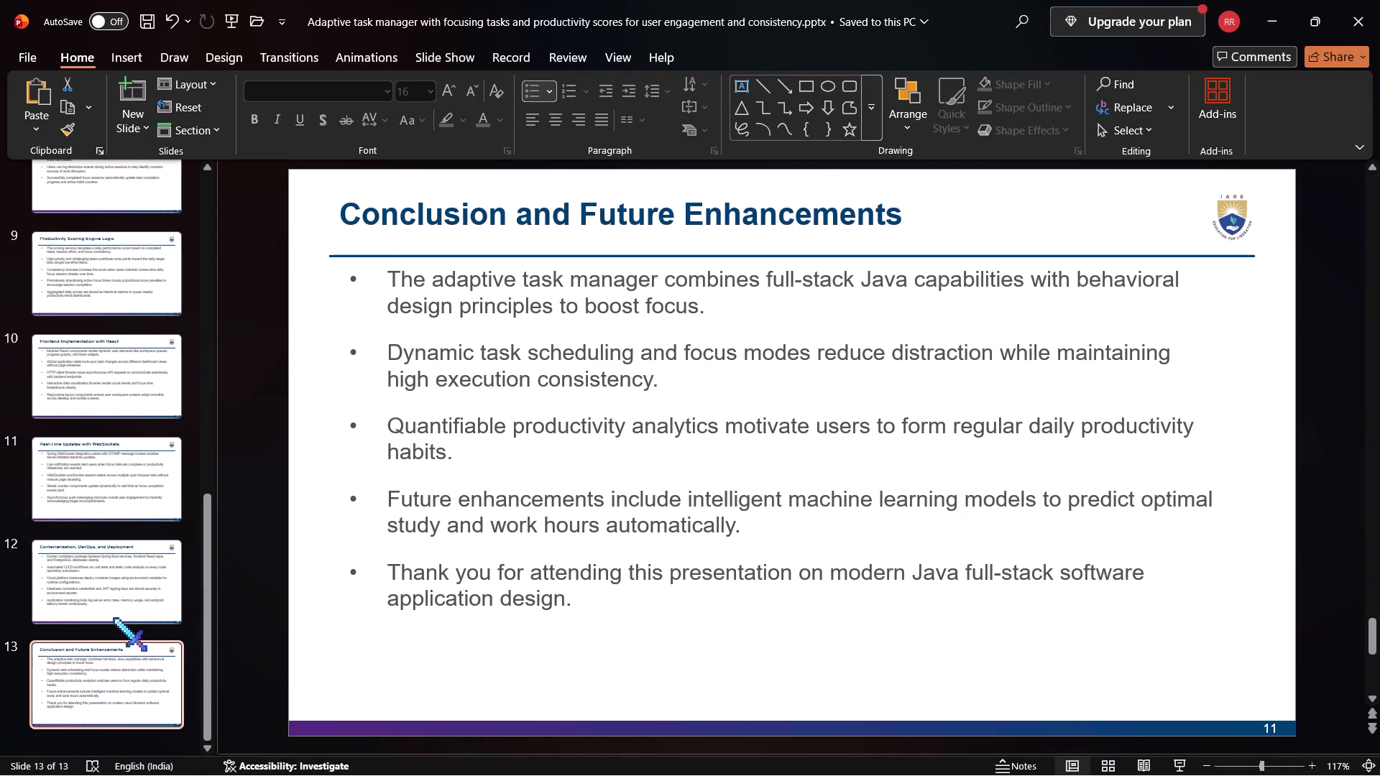
{"action": "scroll", "coordinate": [113, 617], "scroll_direction": "down", "scroll_amount": 2}
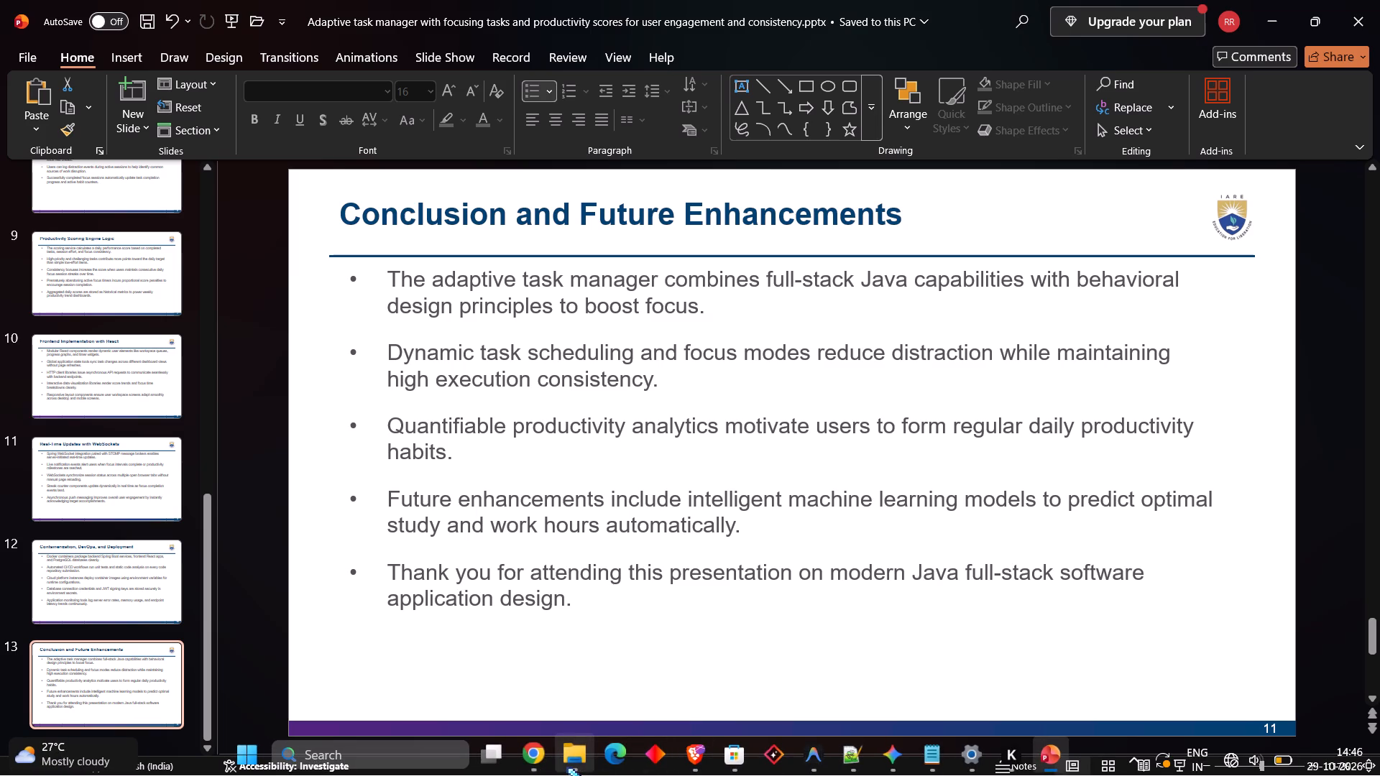
Open the Ai_Driven_Solutions_For_Equitable_Healthcare presentation from the Downloads folder in File Explorer.
{"action": "left_click", "coordinate": [566, 767]}
{"action": "scroll", "coordinate": [362, 548], "scroll_direction": "down", "scroll_amount": 1}
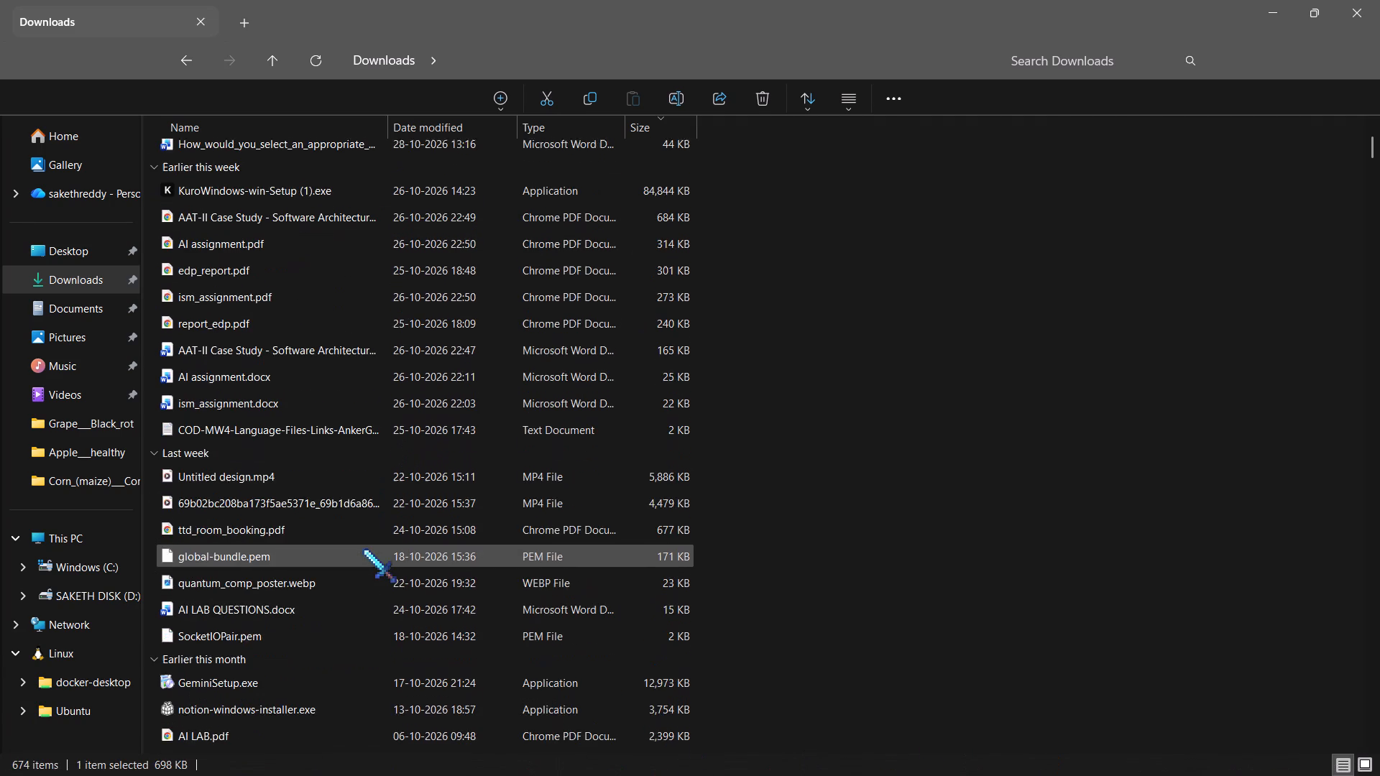
{"action": "scroll", "coordinate": [362, 548], "scroll_direction": "down", "scroll_amount": 2}
{"action": "double_click", "coordinate": [327, 496]}
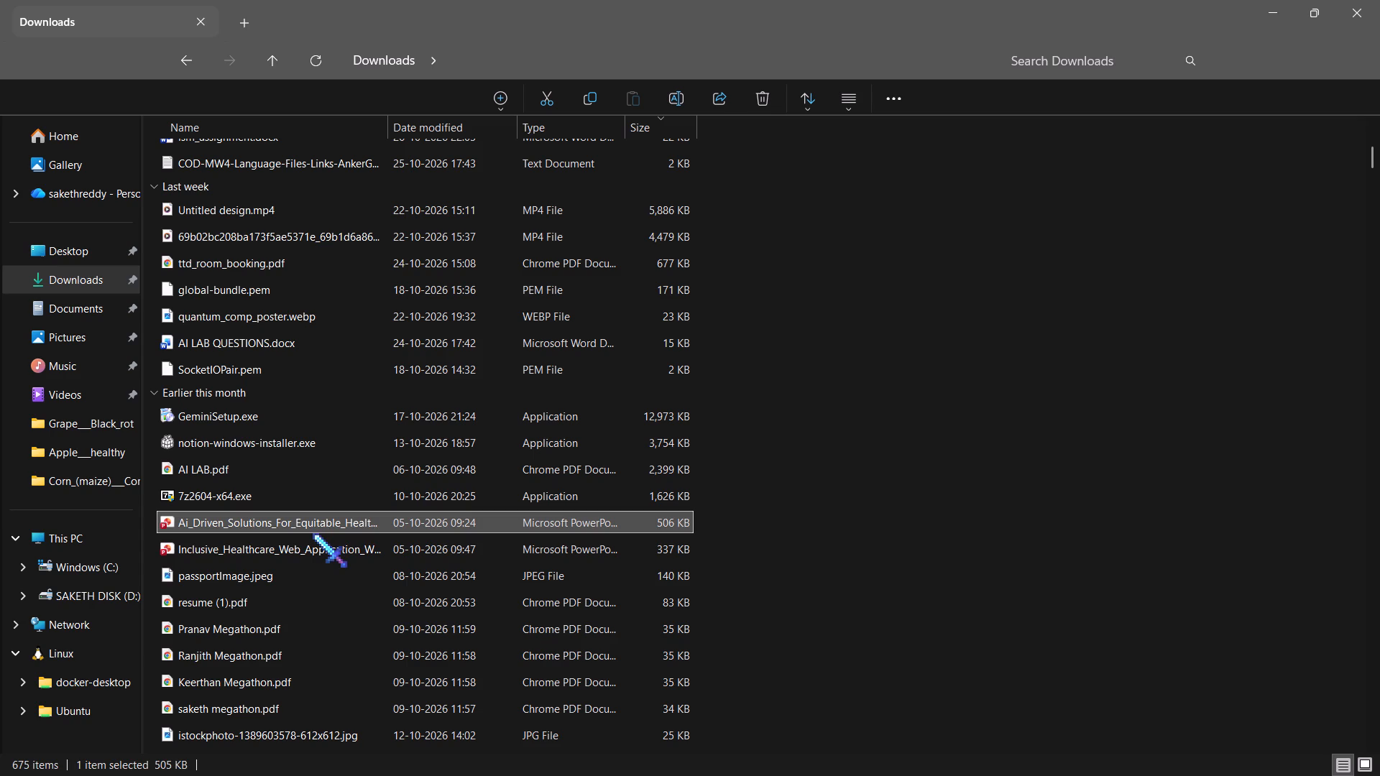
{"action": "double_click", "coordinate": [321, 522]}
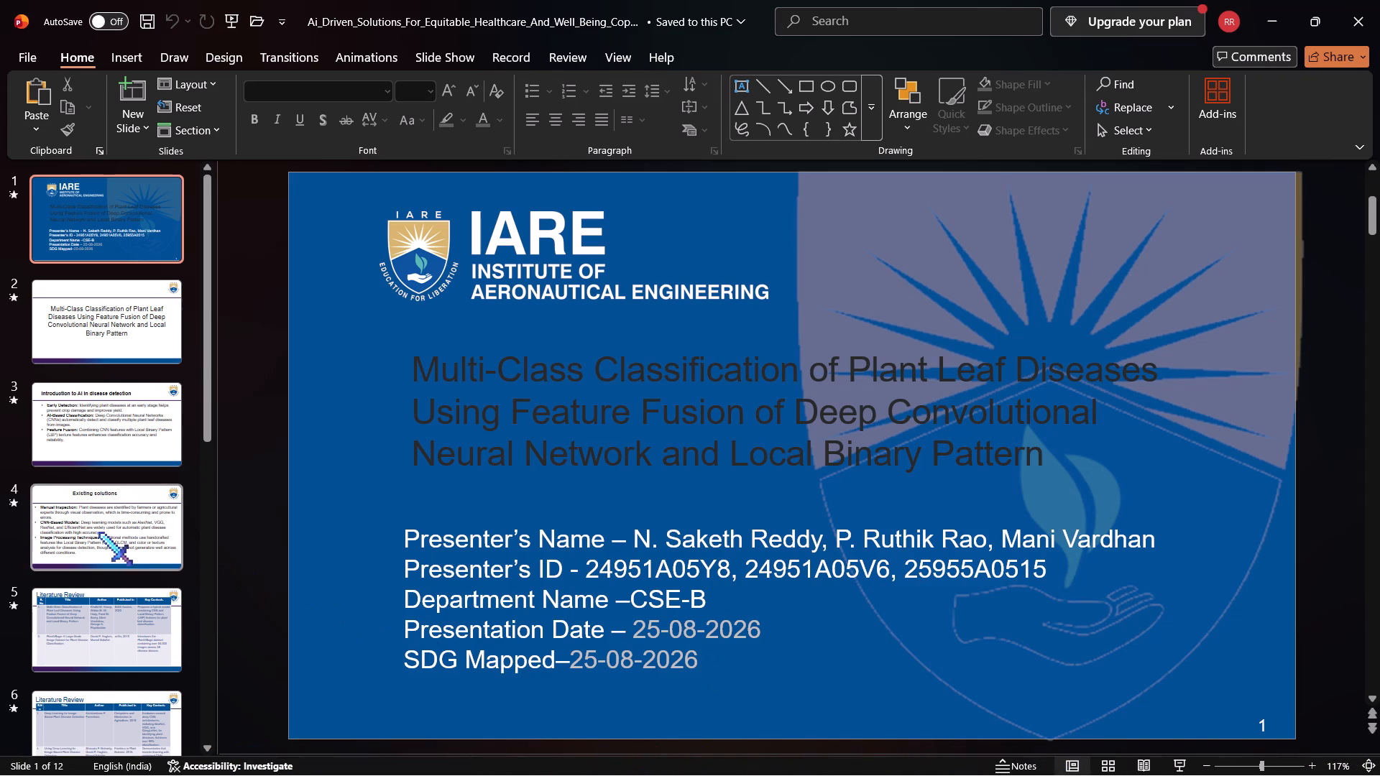
Copy the final THANK YOU slide and paste it after the Conclusion slide in the adaptive task manager presentation.
{"action": "scroll", "coordinate": [98, 532], "scroll_direction": "down", "scroll_amount": 17}
{"action": "scroll", "coordinate": [106, 748], "scroll_direction": "down", "scroll_amount": 7}
{"action": "left_click", "coordinate": [103, 675]}
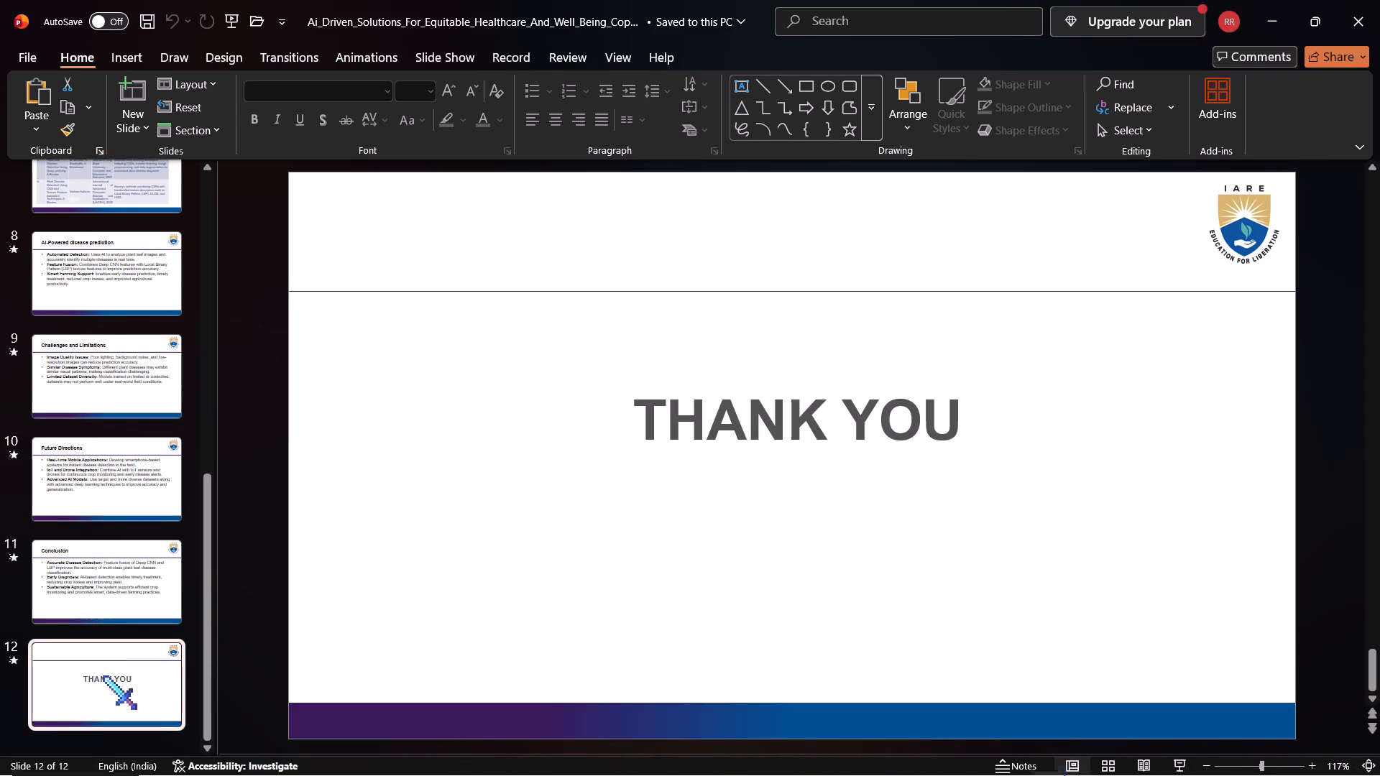
{"action": "key", "text": "ctrl+c"}
{"action": "key", "text": "alt+Tab"}
{"action": "key", "text": "alt+Tab"}
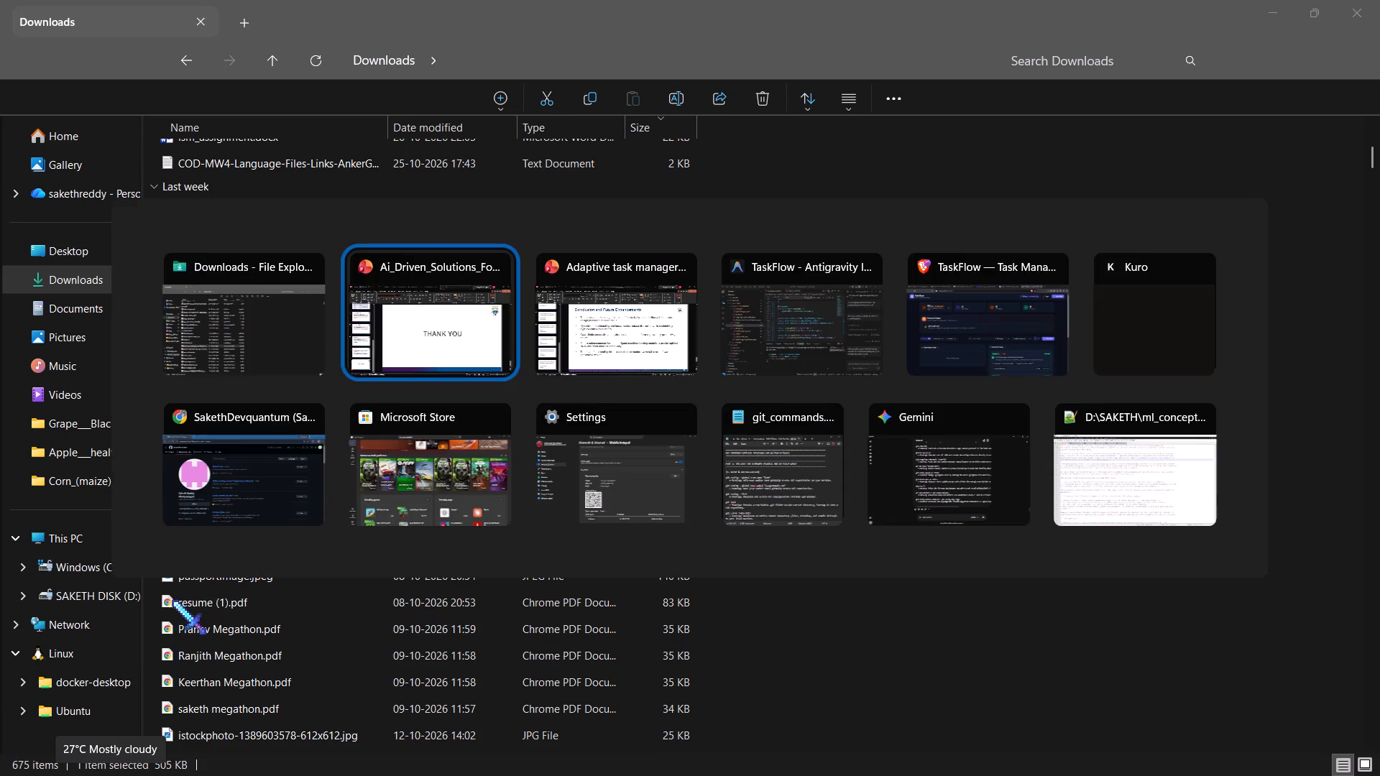
{"action": "key", "text": "alt+Tab"}
{"action": "scroll", "coordinate": [47, 716], "scroll_direction": "down", "scroll_amount": 8}
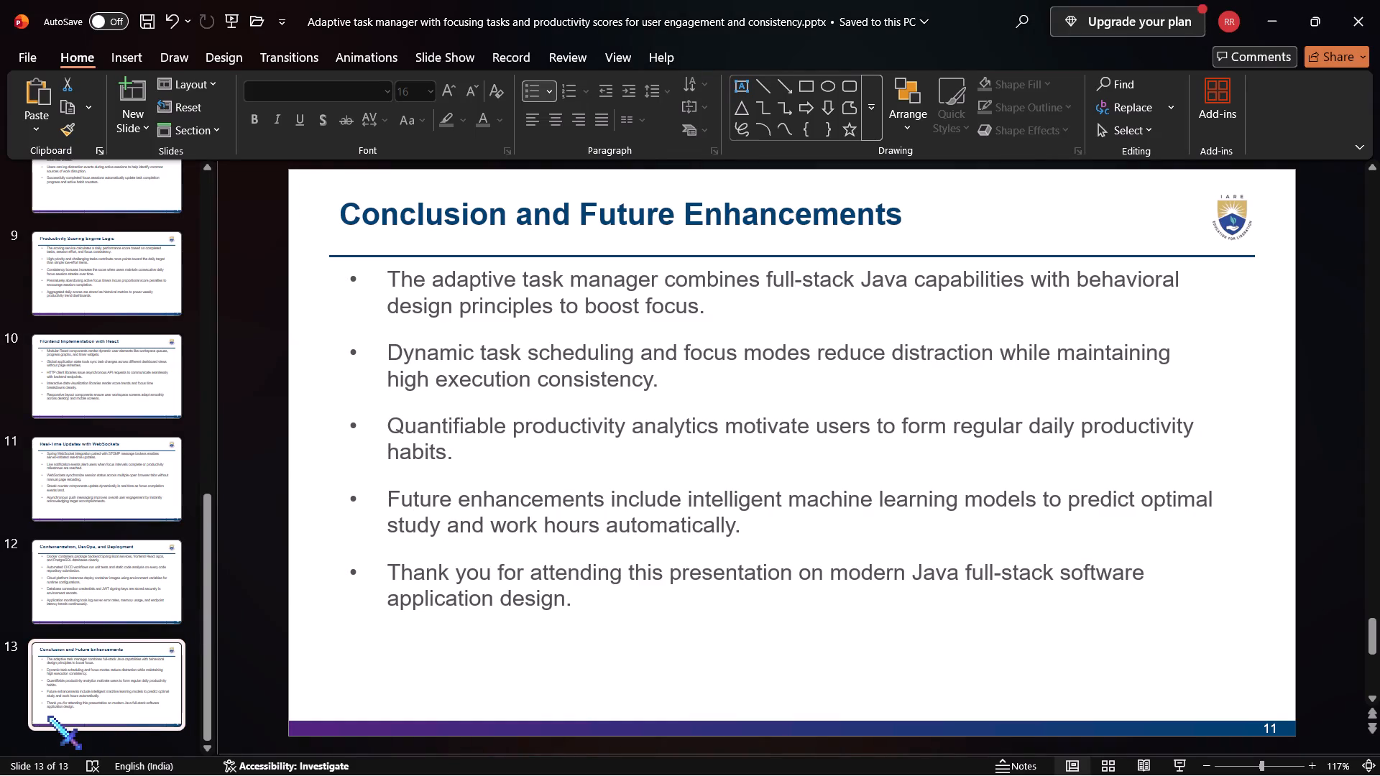
{"action": "left_click", "coordinate": [47, 716]}
{"action": "key", "text": "ctrl+v"}
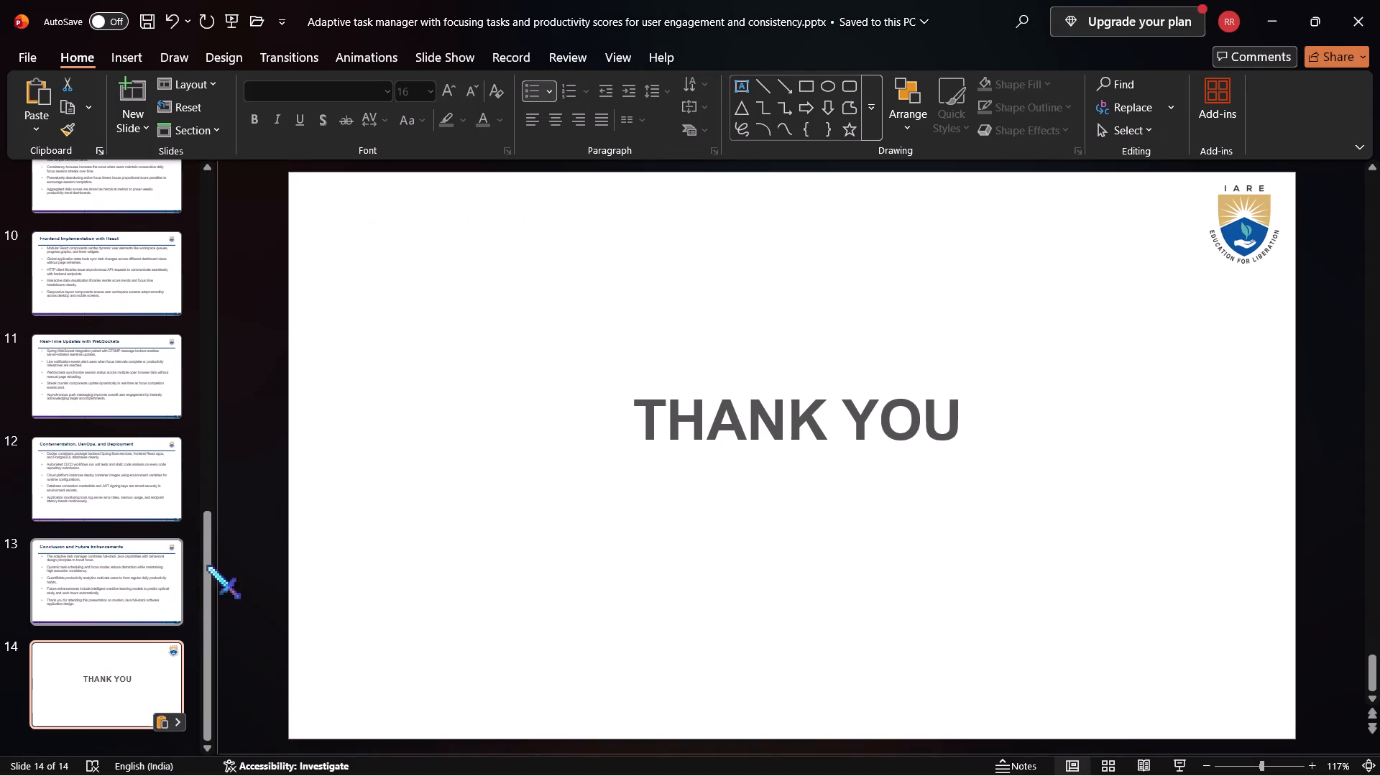
Stretch the footer bar segment near the start of the bar on the Conclusion slide out to the slide's left edge.
{"action": "left_click", "coordinate": [163, 578]}
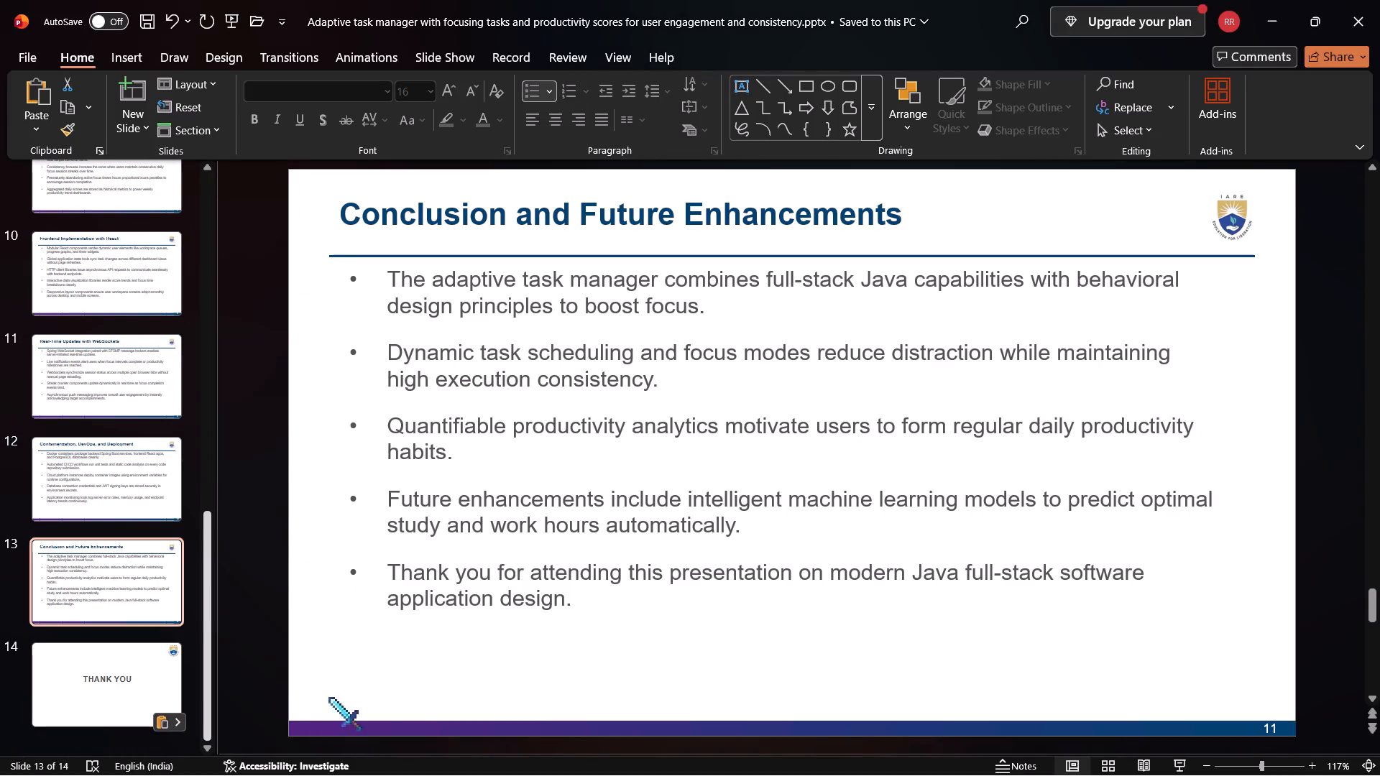
{"action": "left_click", "coordinate": [340, 726]}
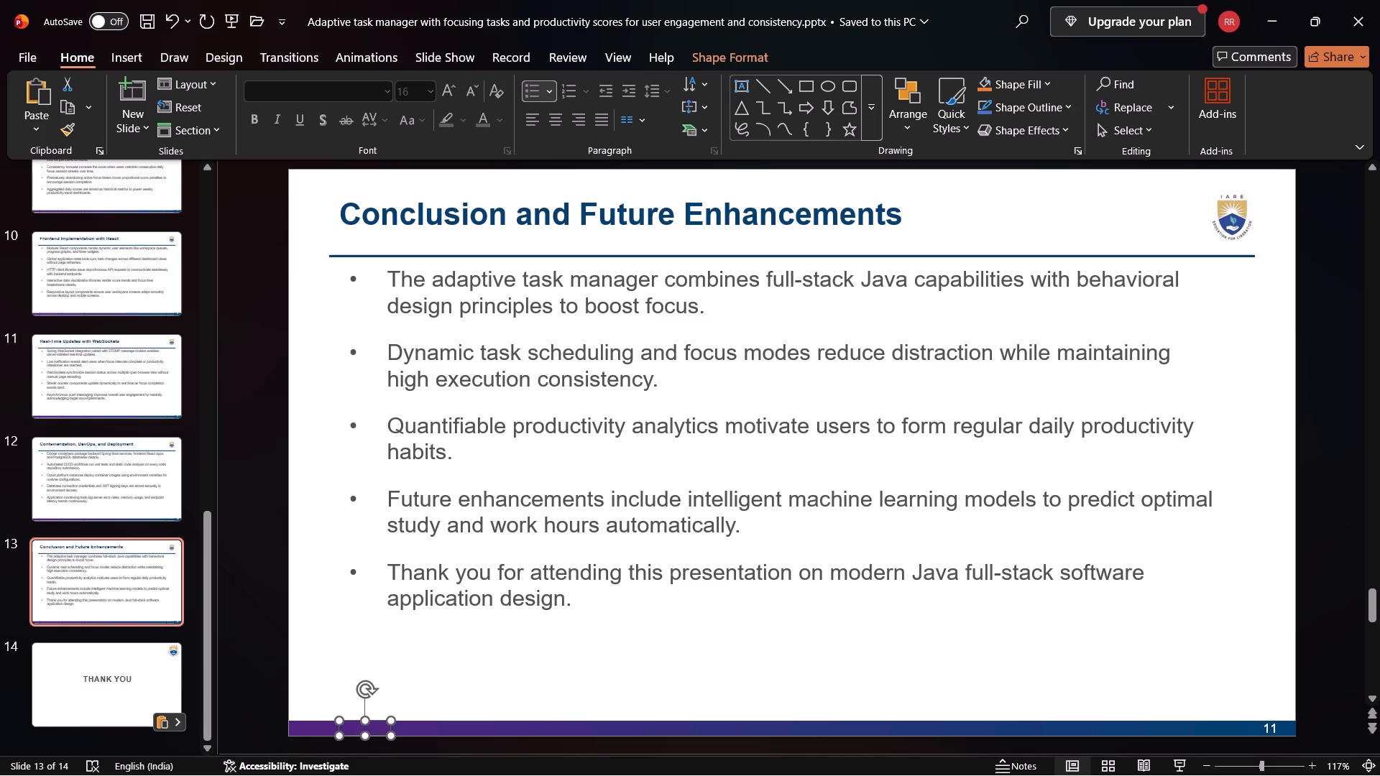
{"action": "left_click_drag", "start_coordinate": [341, 725], "coordinate": [289, 723]}
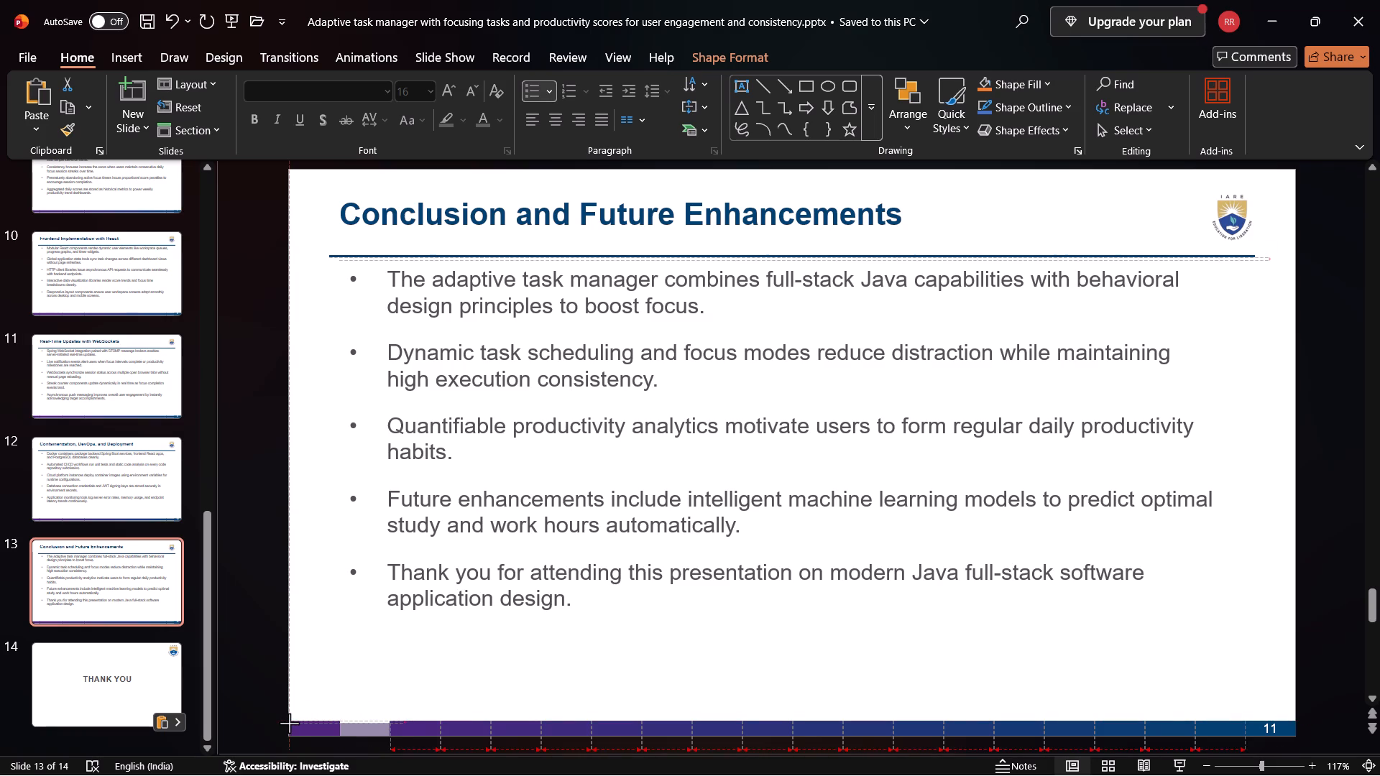
{"action": "left_click_drag", "start_coordinate": [289, 723], "coordinate": [289, 721]}
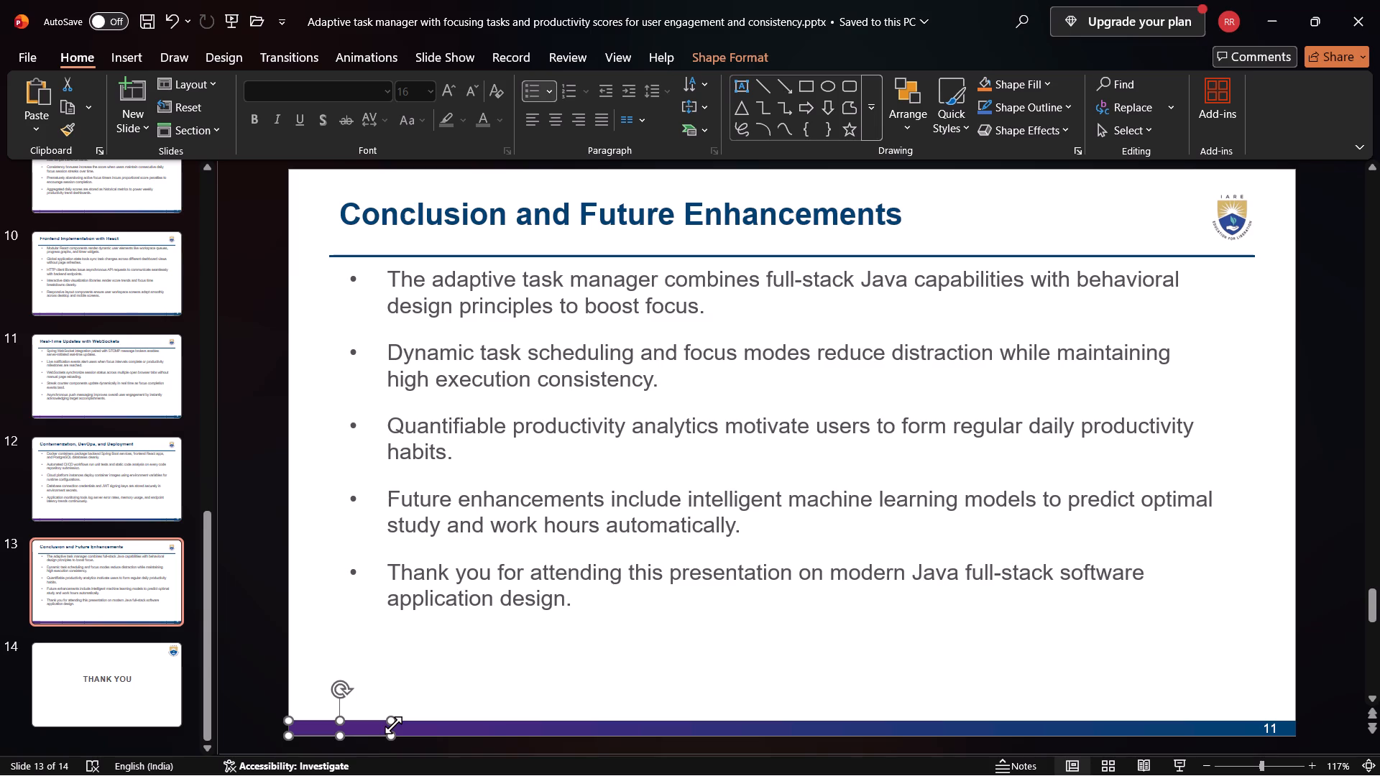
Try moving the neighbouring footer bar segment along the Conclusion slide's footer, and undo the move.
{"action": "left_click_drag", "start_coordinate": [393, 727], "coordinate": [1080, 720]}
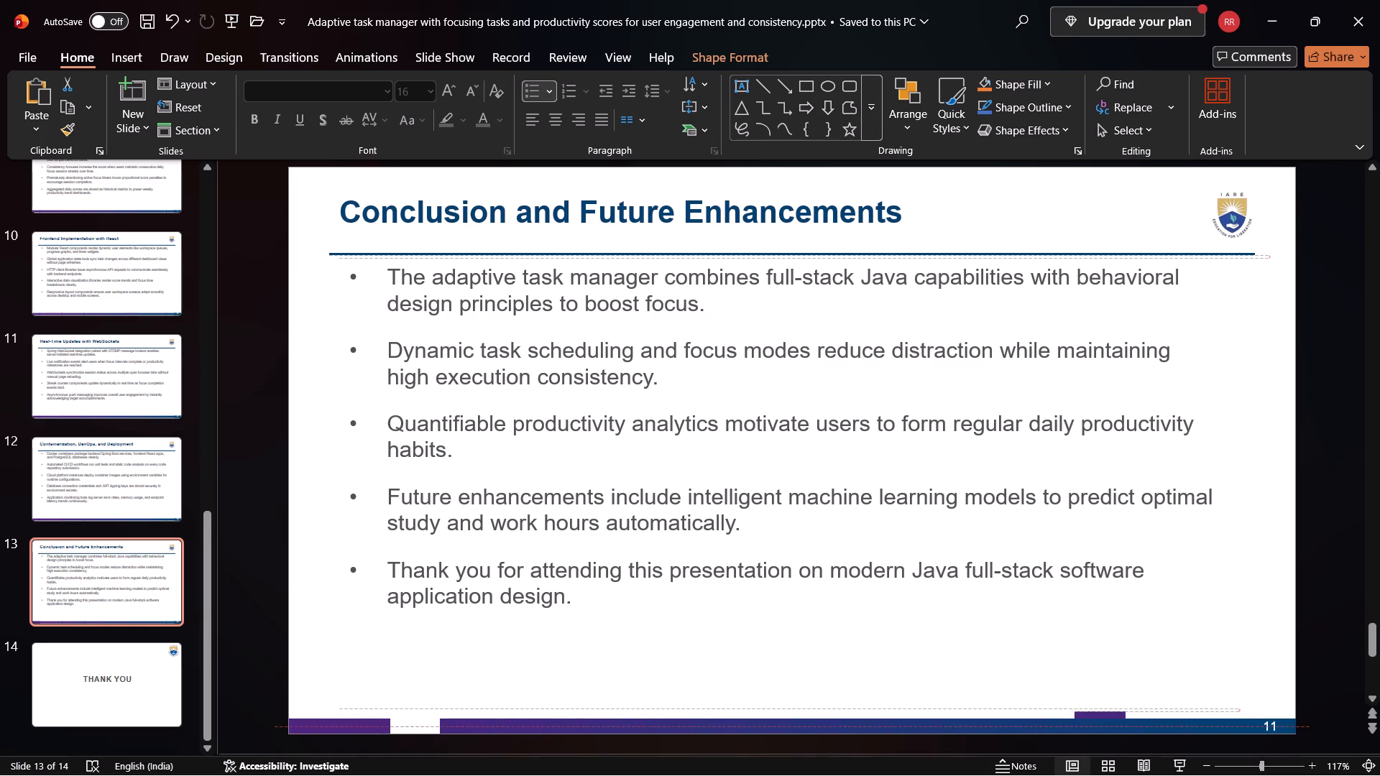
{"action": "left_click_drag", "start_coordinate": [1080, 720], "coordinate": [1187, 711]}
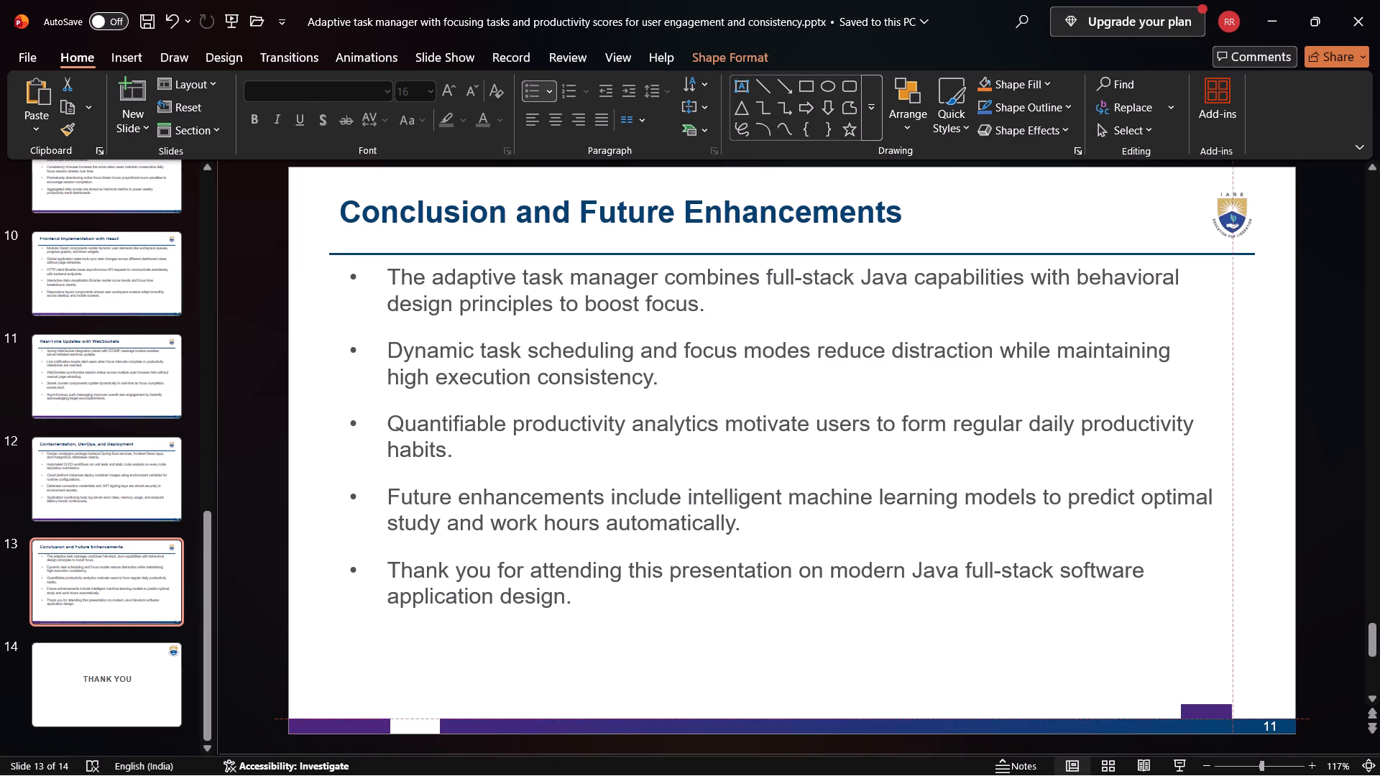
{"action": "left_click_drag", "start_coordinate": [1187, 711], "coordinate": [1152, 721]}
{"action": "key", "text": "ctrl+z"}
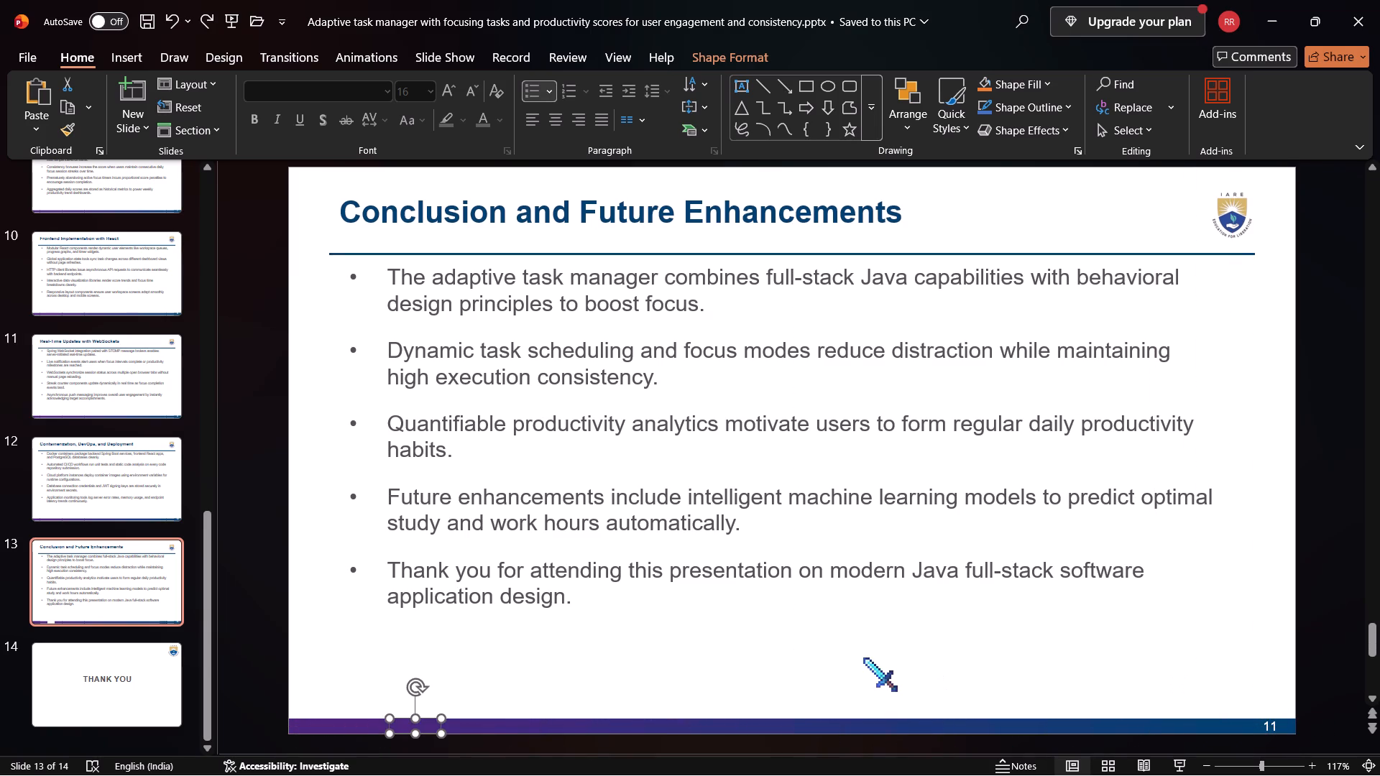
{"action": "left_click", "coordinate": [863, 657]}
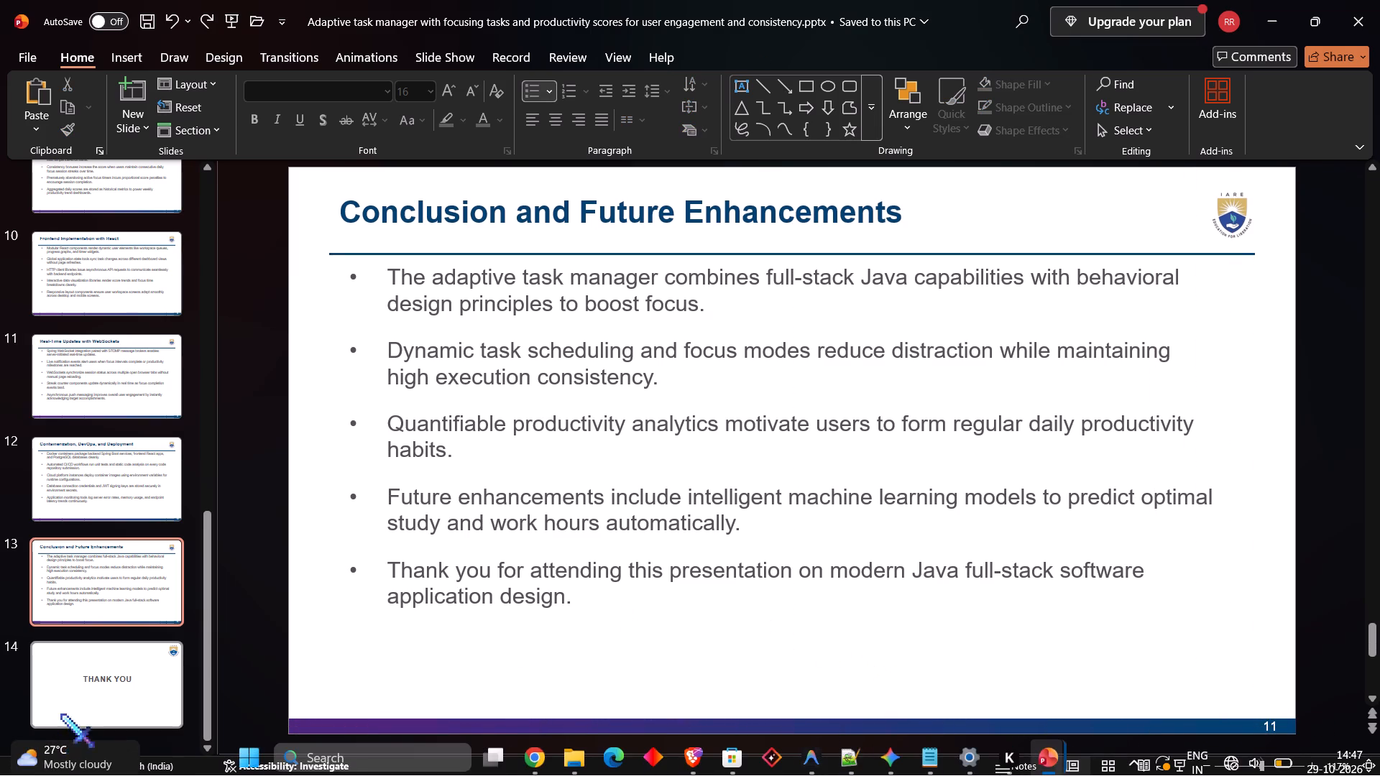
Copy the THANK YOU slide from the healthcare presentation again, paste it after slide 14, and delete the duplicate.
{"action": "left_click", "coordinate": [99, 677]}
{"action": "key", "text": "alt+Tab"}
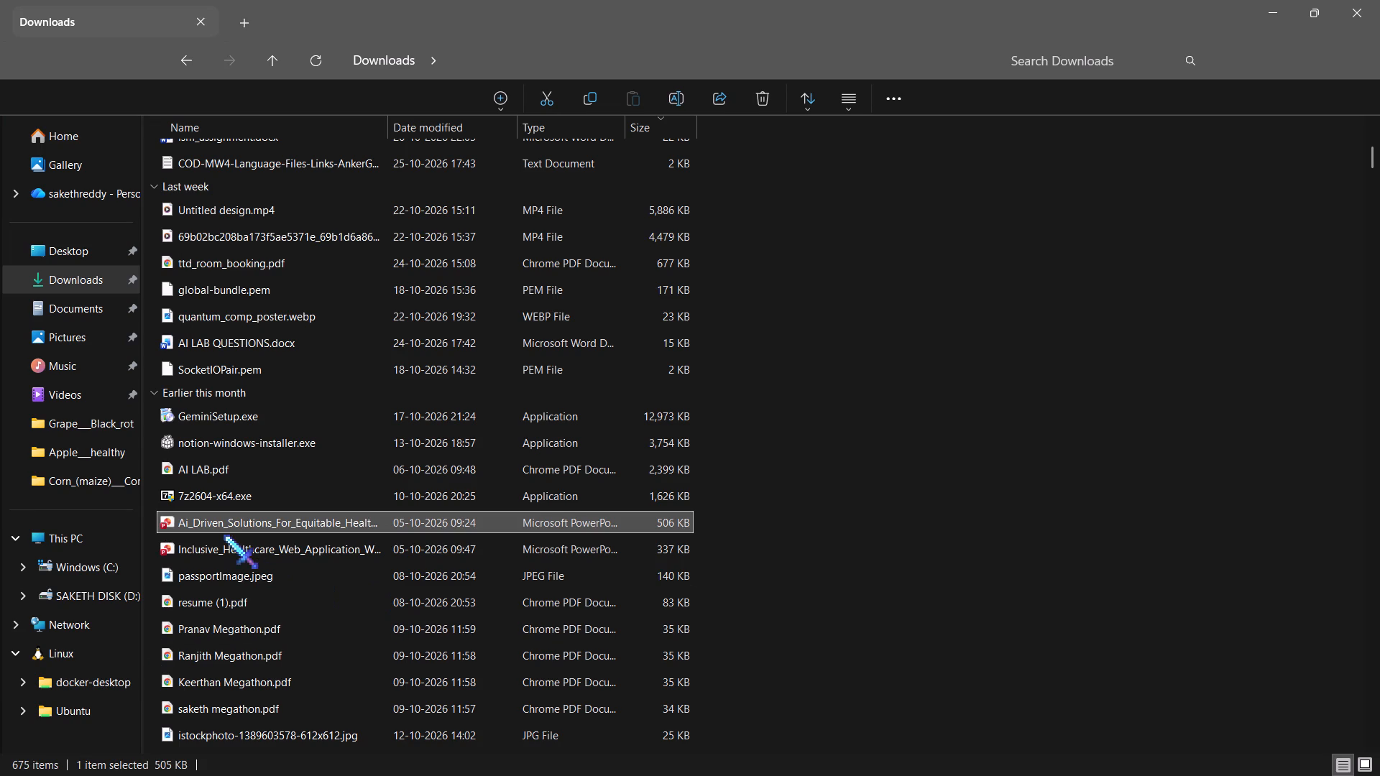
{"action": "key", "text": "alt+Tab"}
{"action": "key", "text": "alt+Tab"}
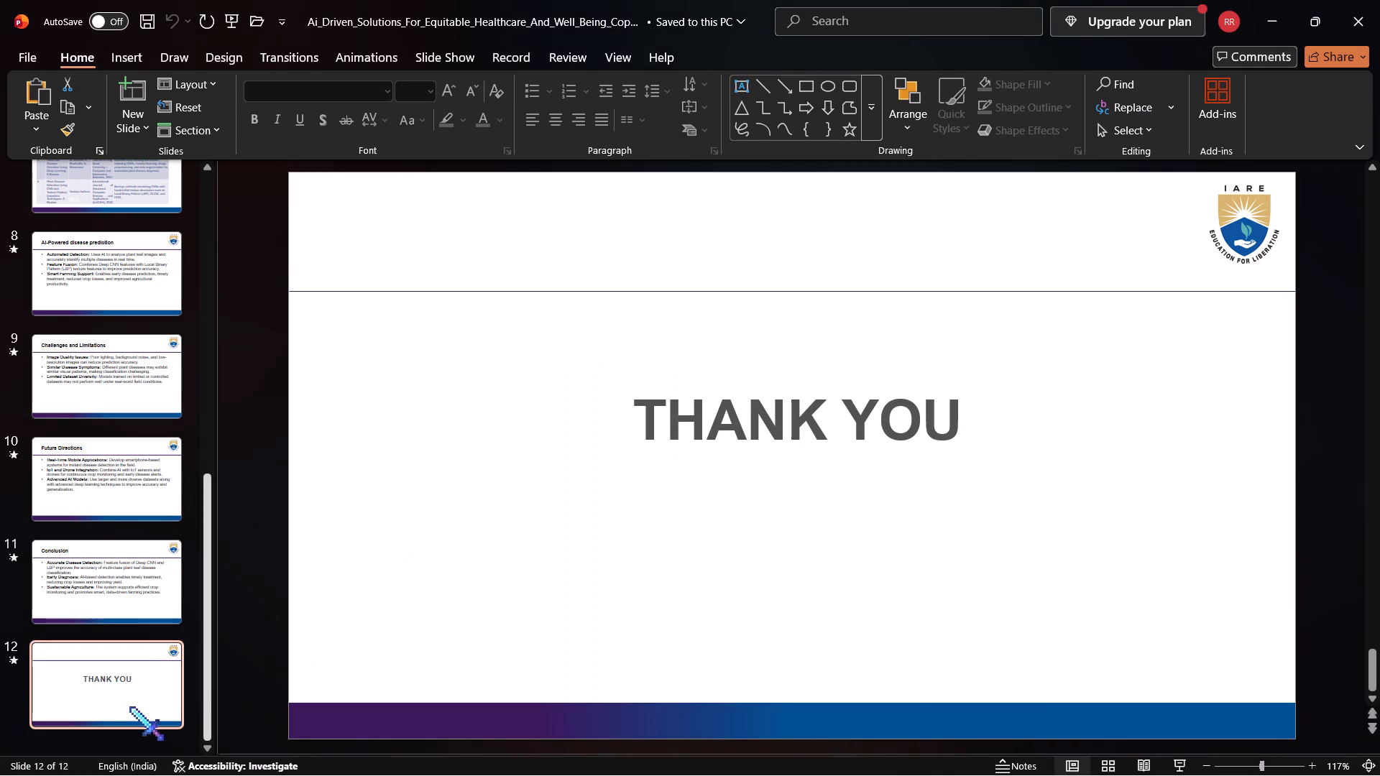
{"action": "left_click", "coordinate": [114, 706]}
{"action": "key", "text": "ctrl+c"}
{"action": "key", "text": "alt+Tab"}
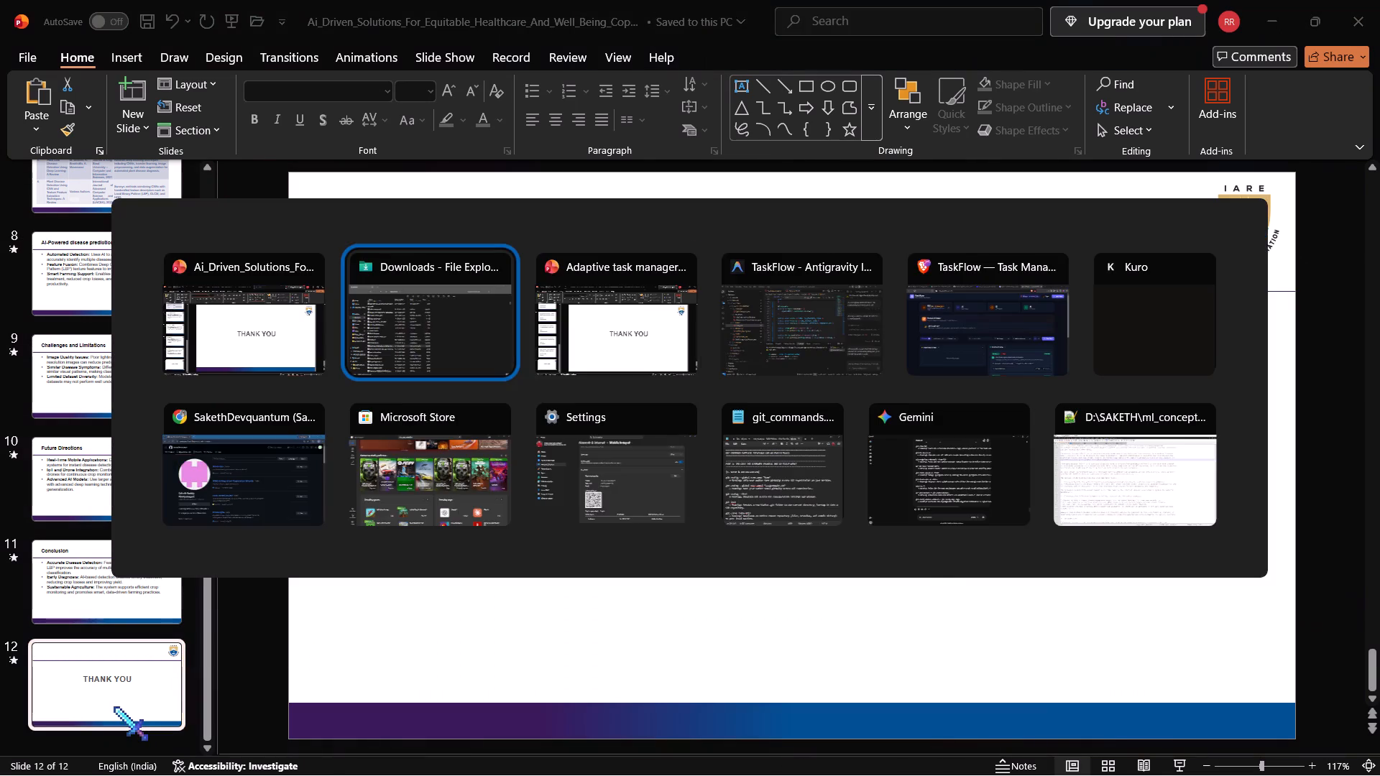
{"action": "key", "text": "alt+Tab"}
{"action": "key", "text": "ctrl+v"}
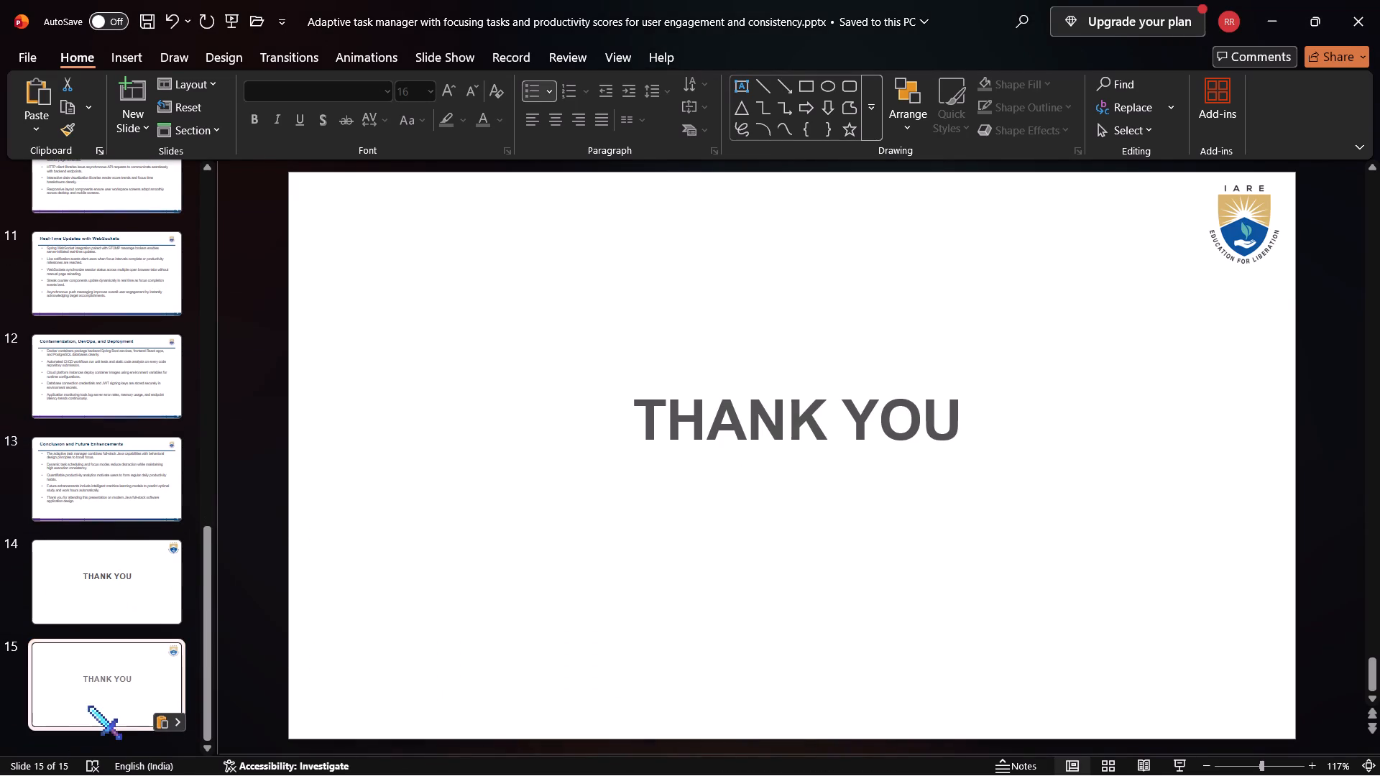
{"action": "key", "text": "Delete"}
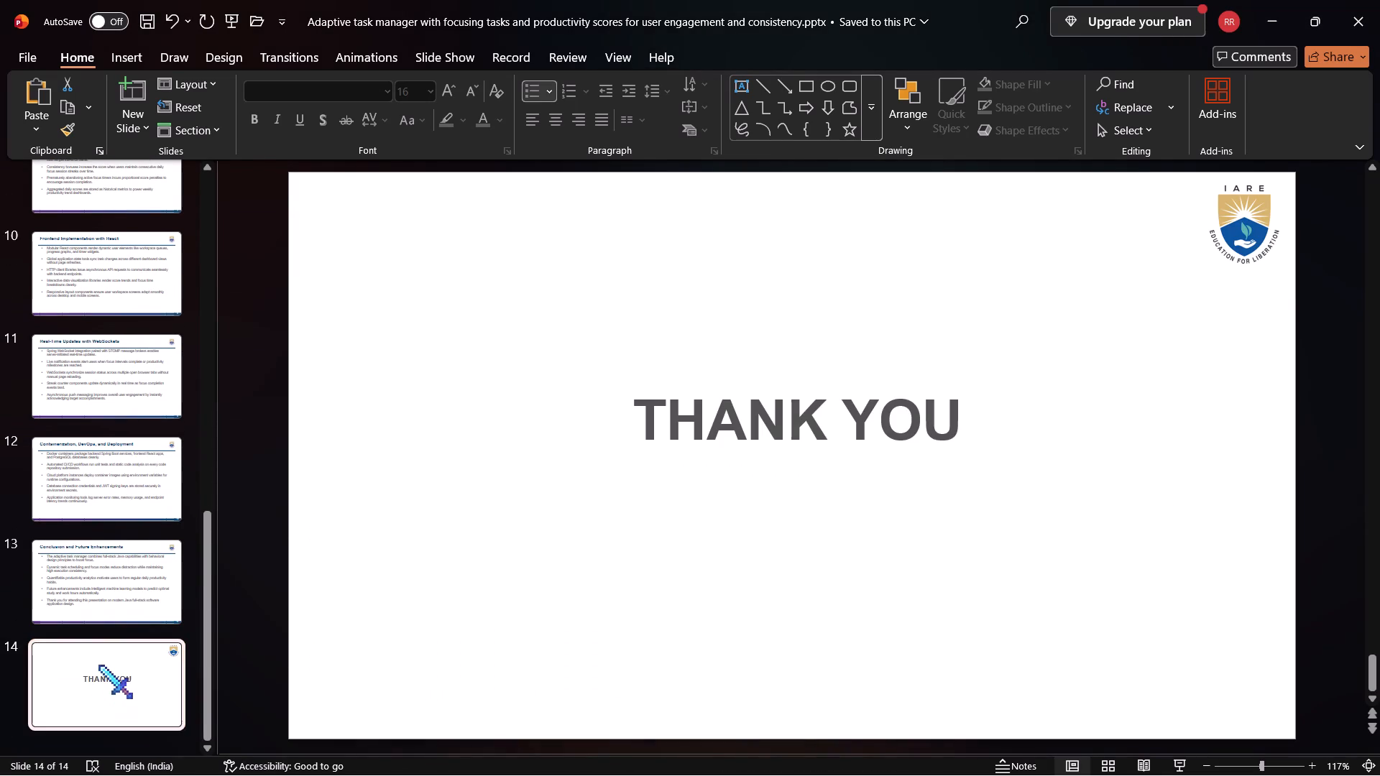
Save the adaptive task manager presentation with the added THANK YOU slide.
{"action": "key", "text": "ctrl+s"}
Look back from the Conclusion slide through the earlier slides of the deck.
{"action": "left_click", "coordinate": [114, 578]}
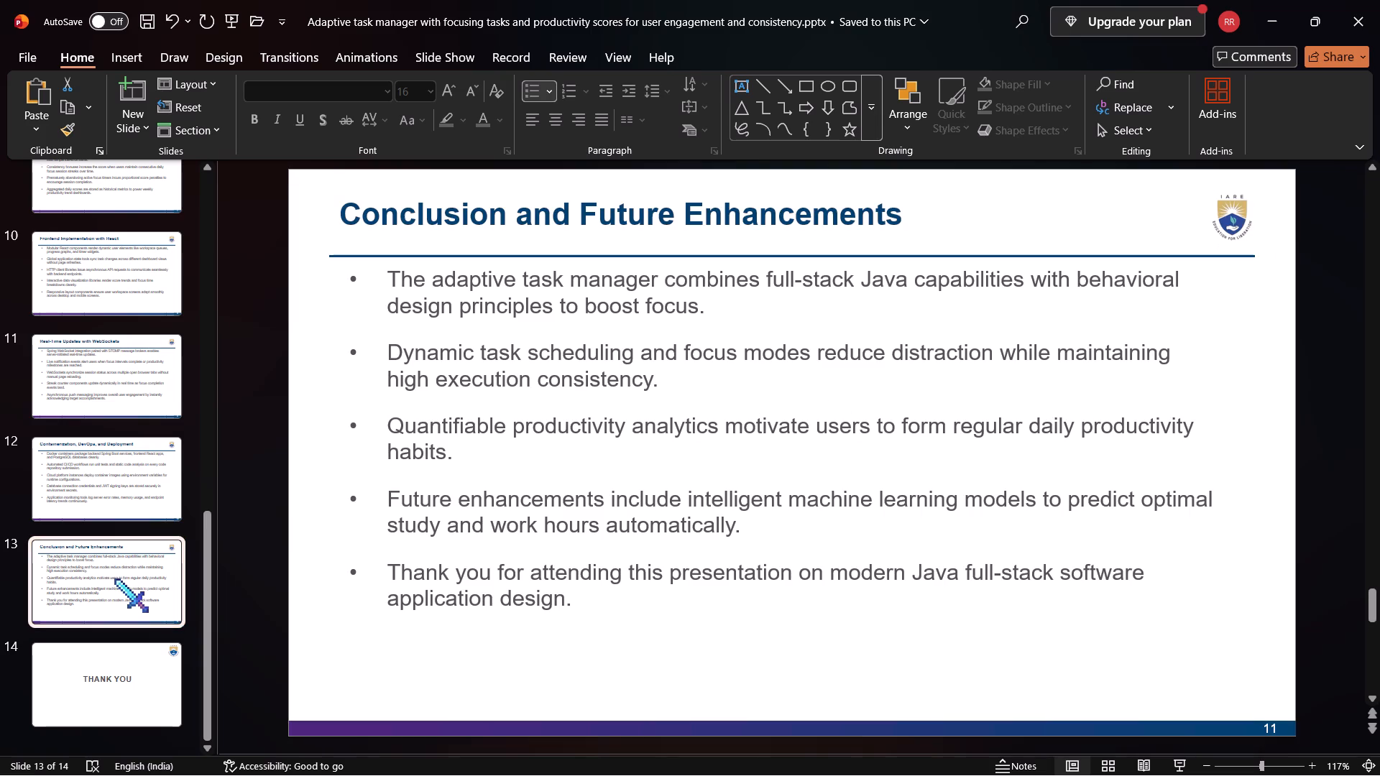
{"action": "scroll", "coordinate": [114, 578], "scroll_direction": "up", "scroll_amount": 3}
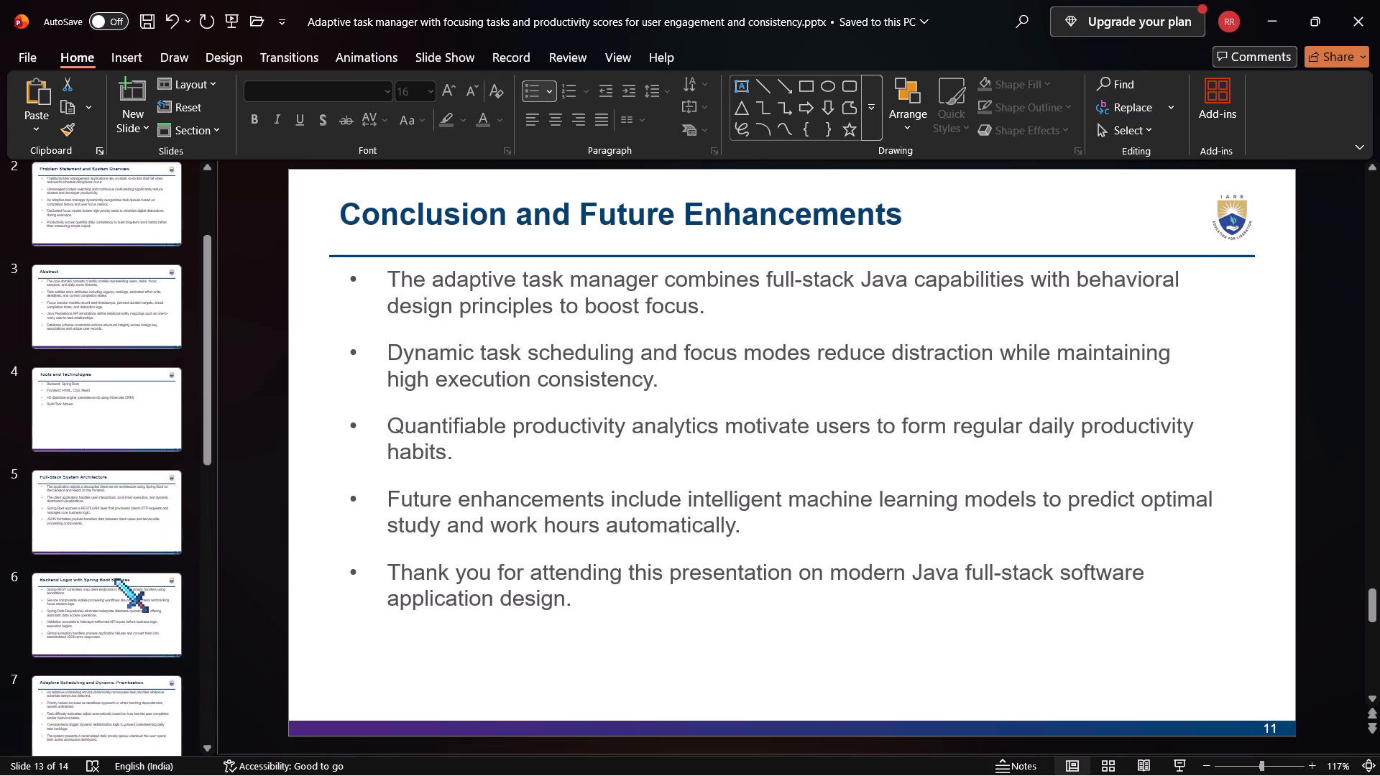
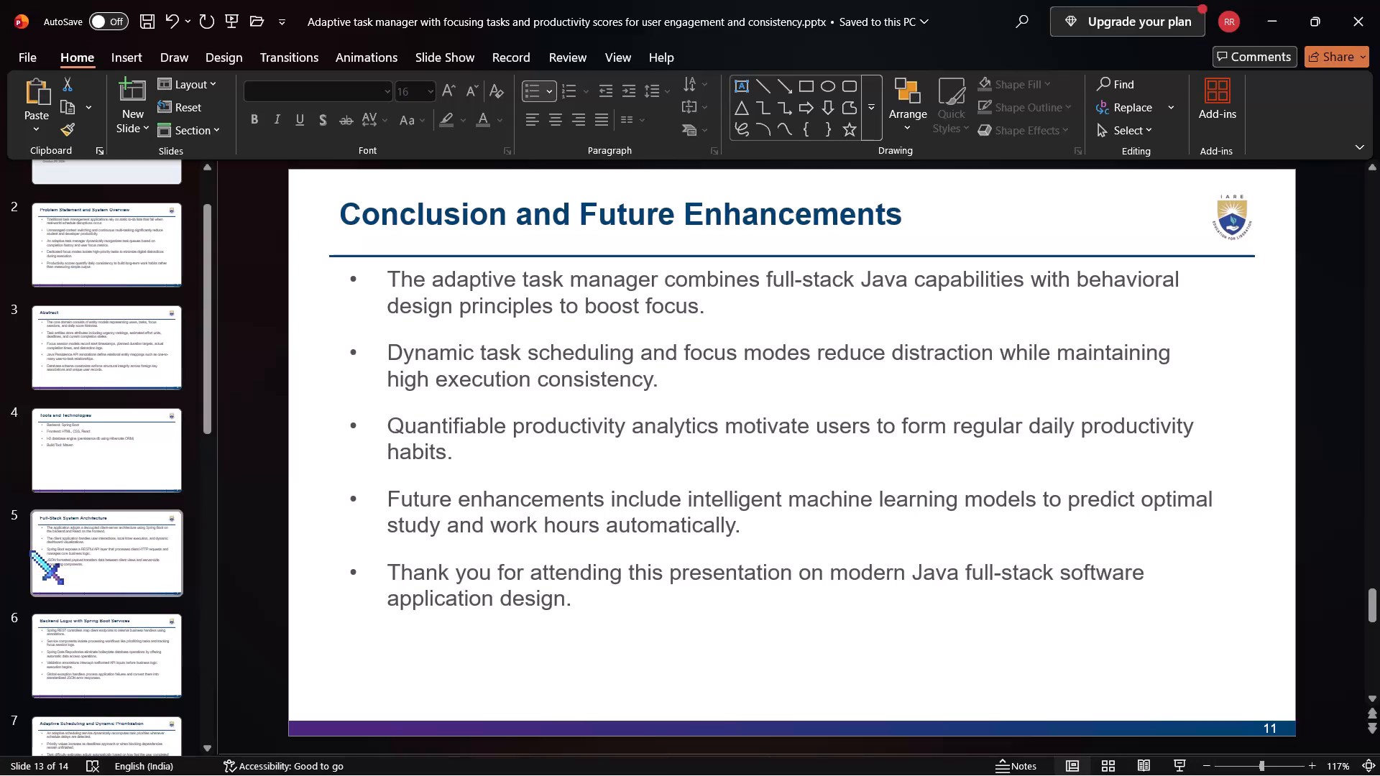
Make the adaptive task manager project title under Java Full Stack Development on the title slide bold, and save the presentation.
{"action": "scroll", "coordinate": [29, 550], "scroll_direction": "up", "scroll_amount": 20}
{"action": "scroll", "coordinate": [29, 550], "scroll_direction": "up", "scroll_amount": 4}
{"action": "left_click", "coordinate": [74, 233]}
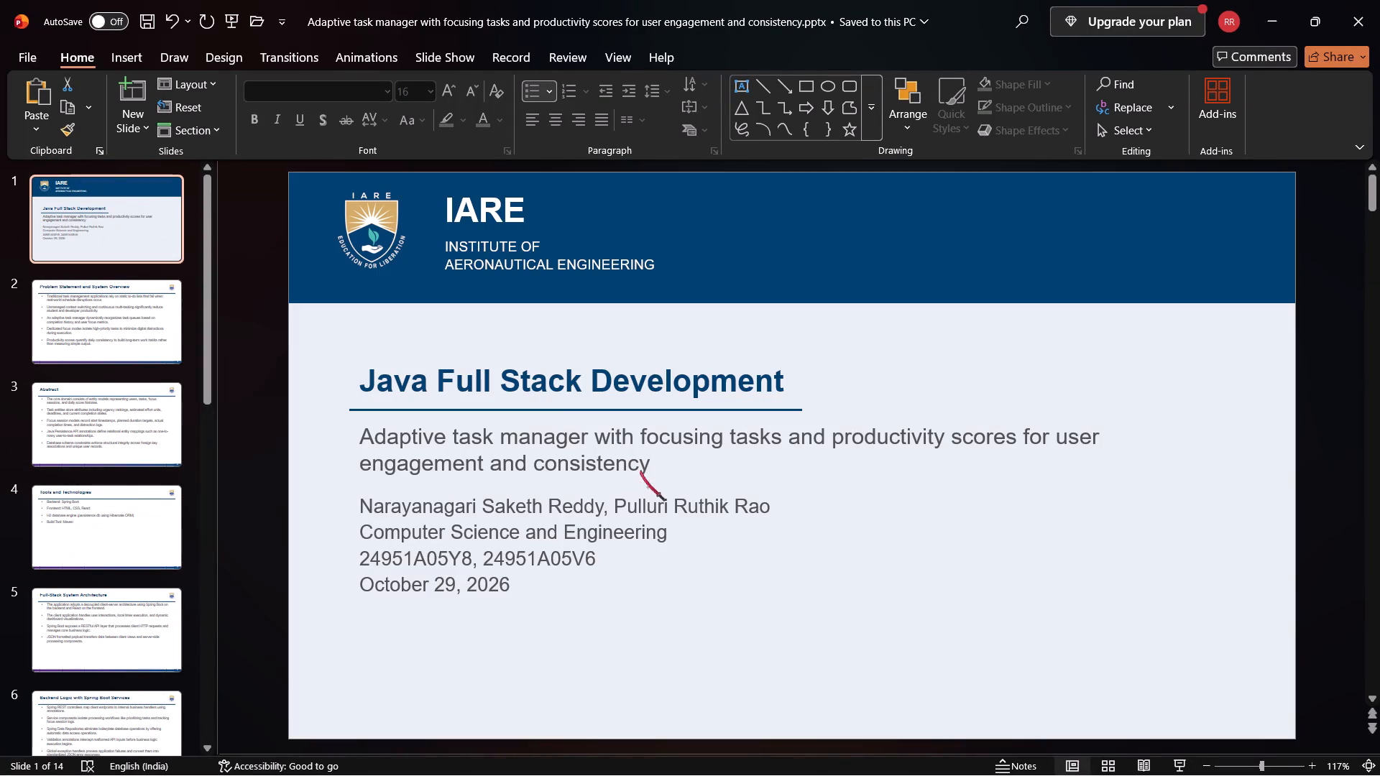
{"action": "left_click_drag", "start_coordinate": [648, 470], "coordinate": [387, 443]}
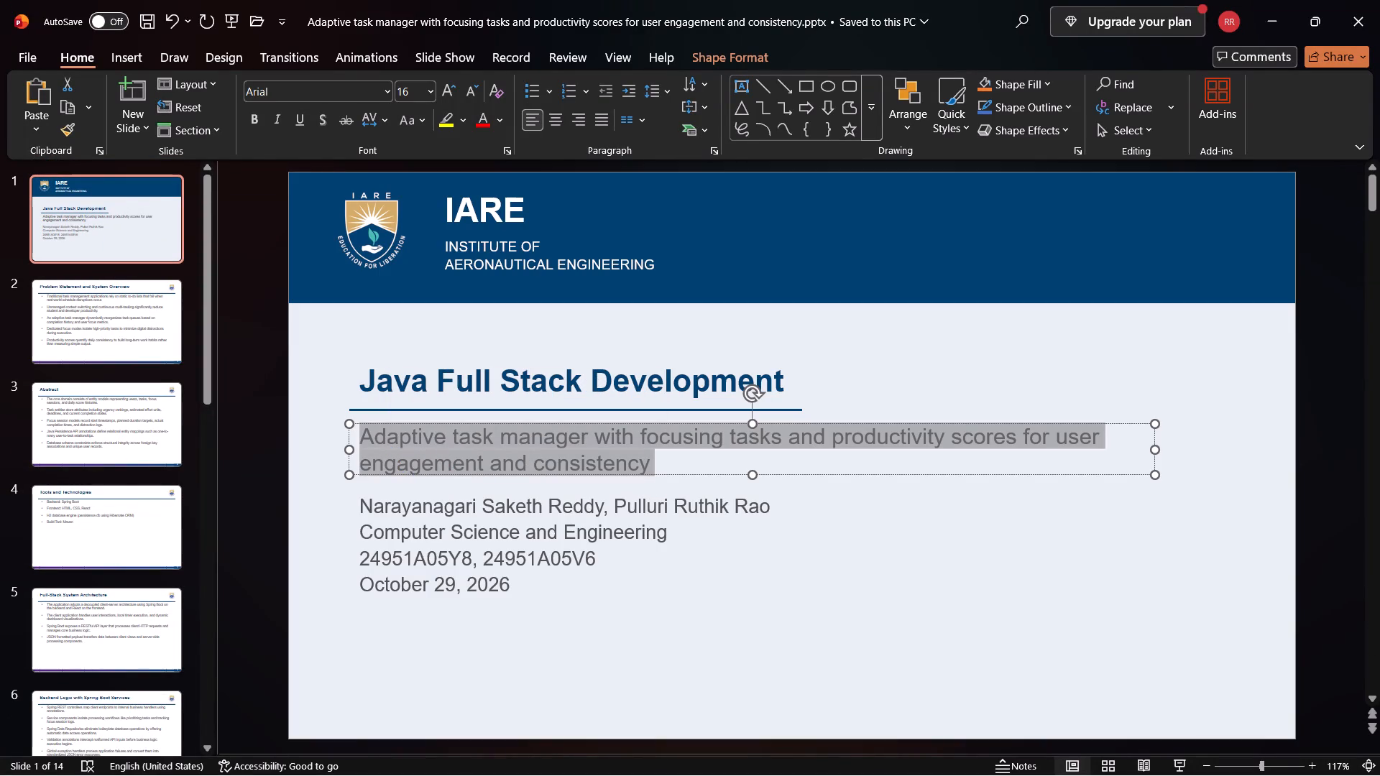
{"action": "left_click", "coordinate": [254, 122]}
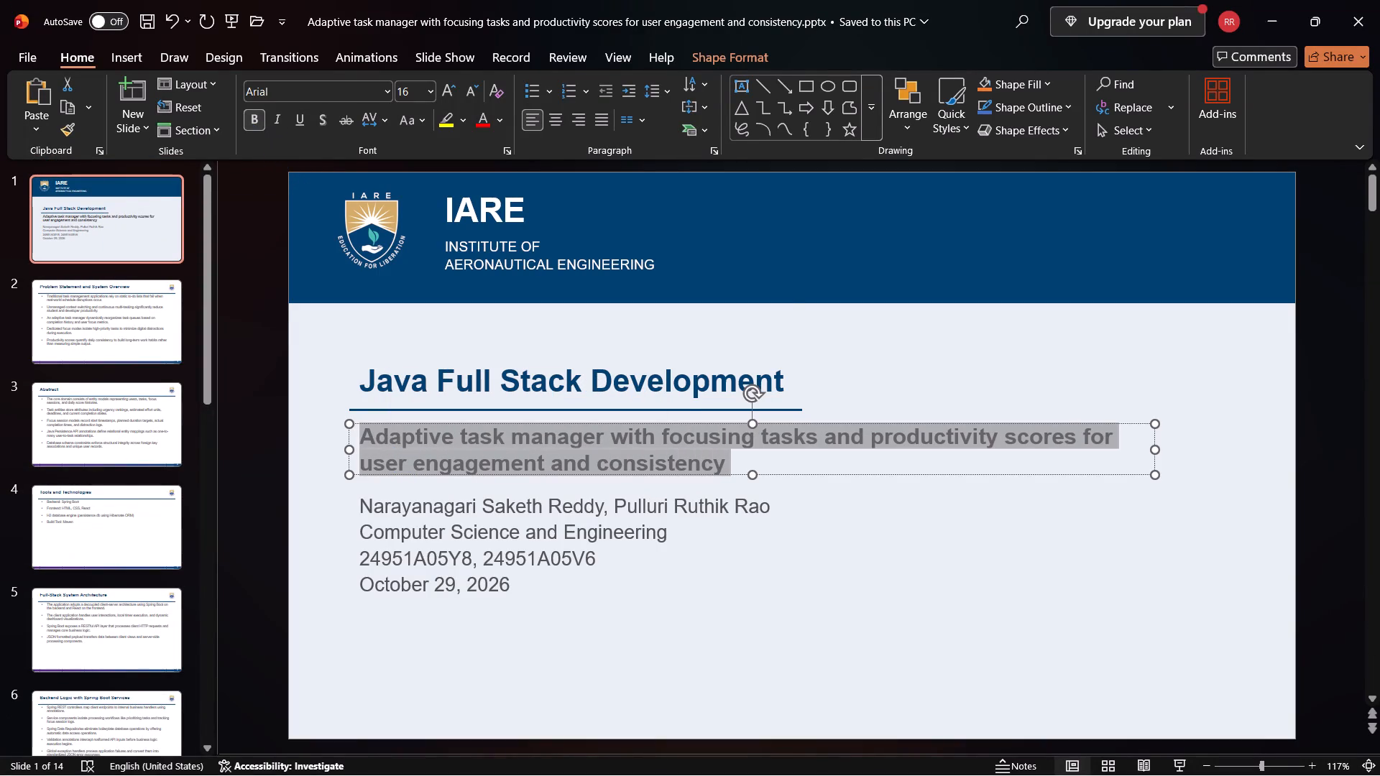
{"action": "left_click", "coordinate": [701, 354]}
{"action": "key", "text": "ctrl+s"}
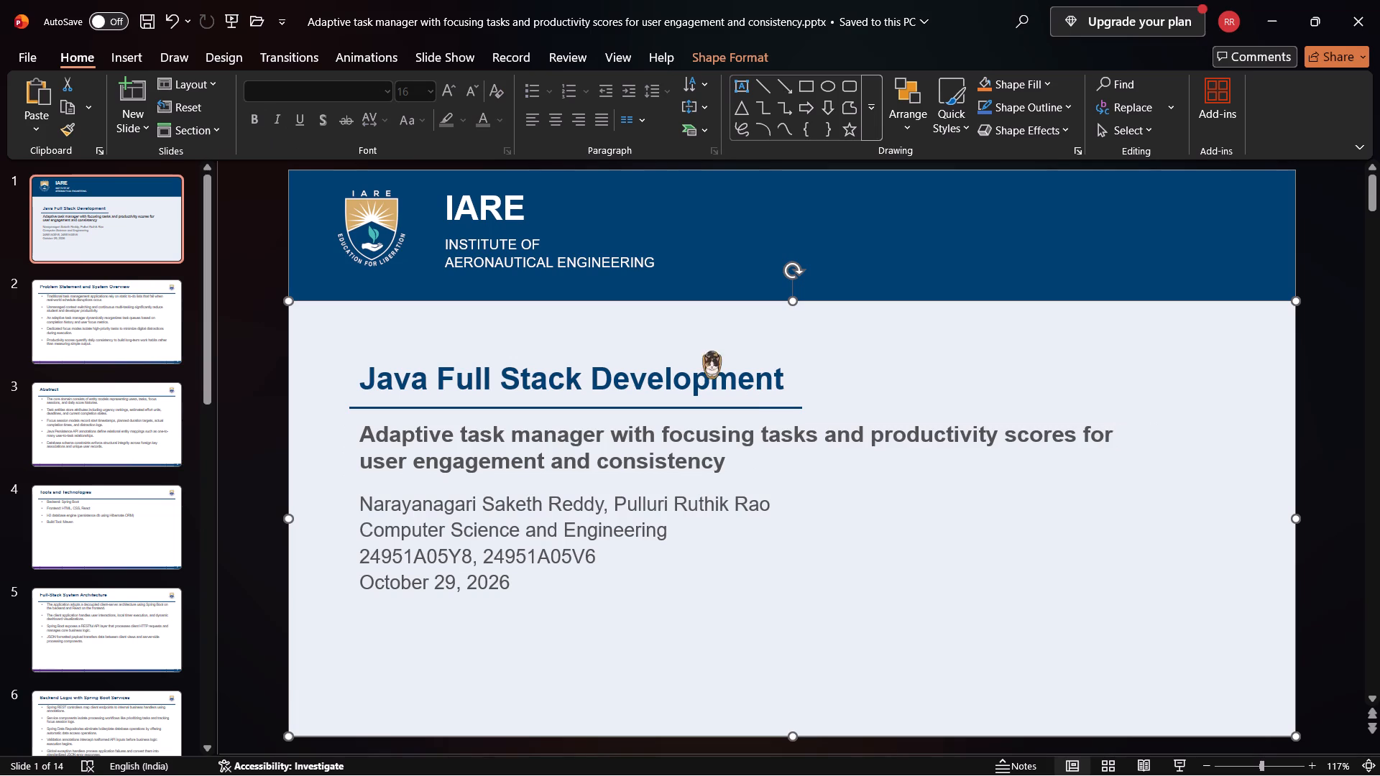
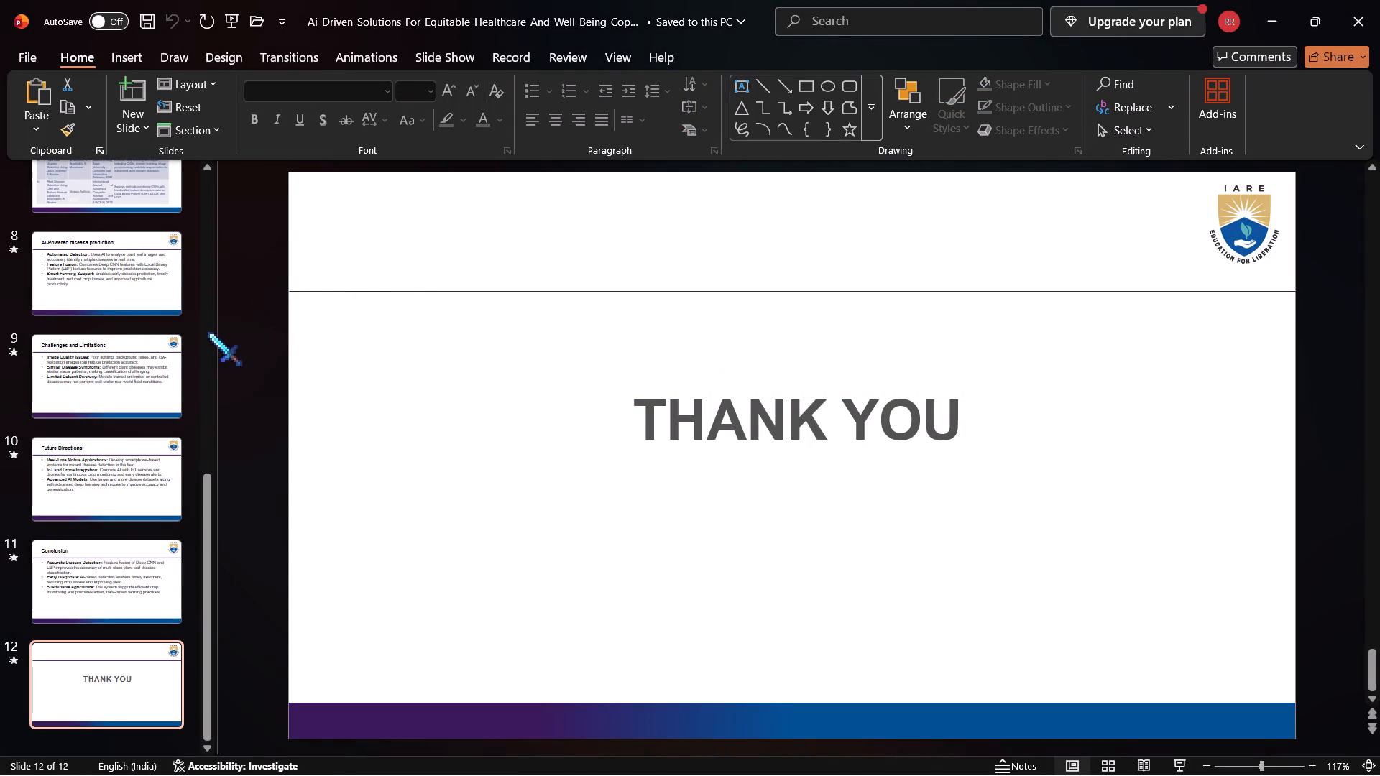
Copy the blue IARE title slide from the Ai_Driven_Solutions presentation into the Adaptive task manager presentation, directly after slide 1.
{"action": "scroll", "coordinate": [102, 329], "scroll_direction": "up", "scroll_amount": 10}
{"action": "left_click", "coordinate": [82, 235]}
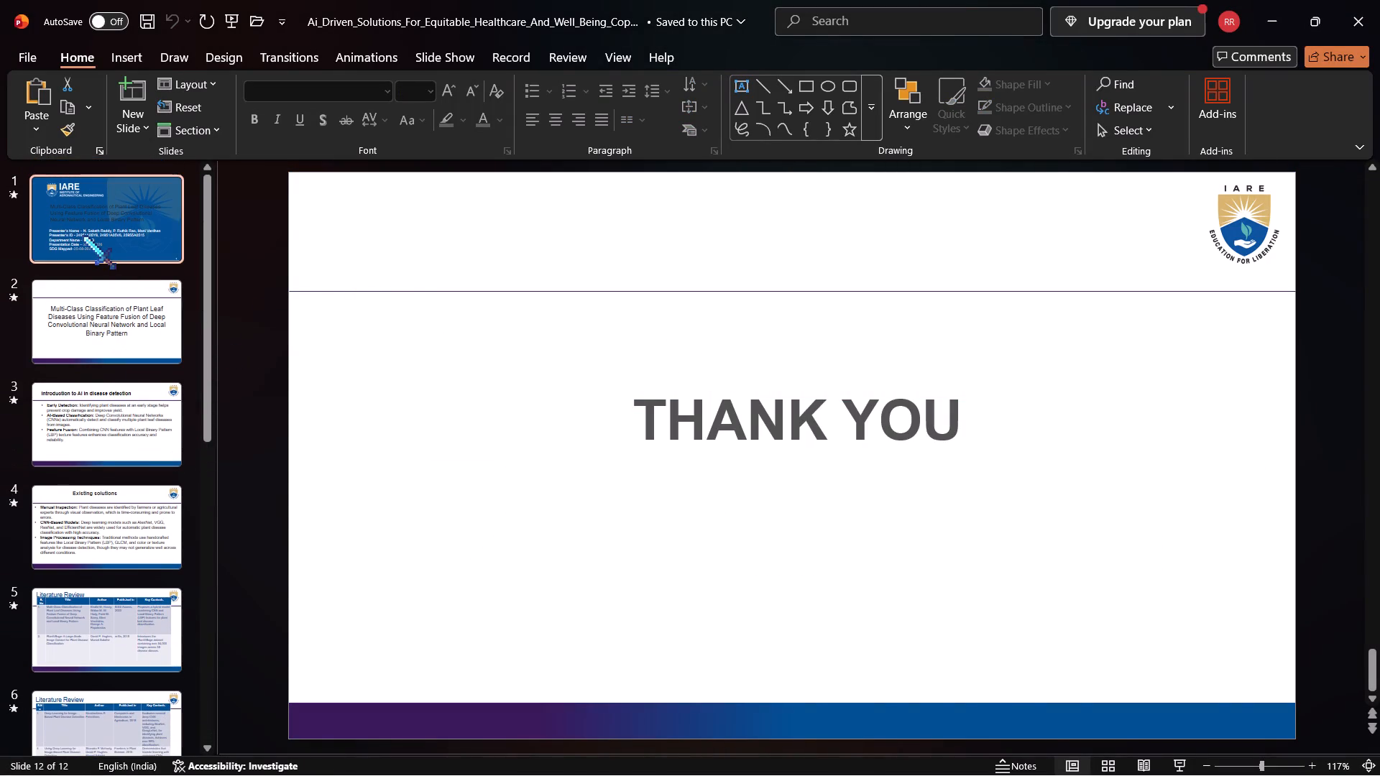
{"action": "left_click", "coordinate": [568, 430]}
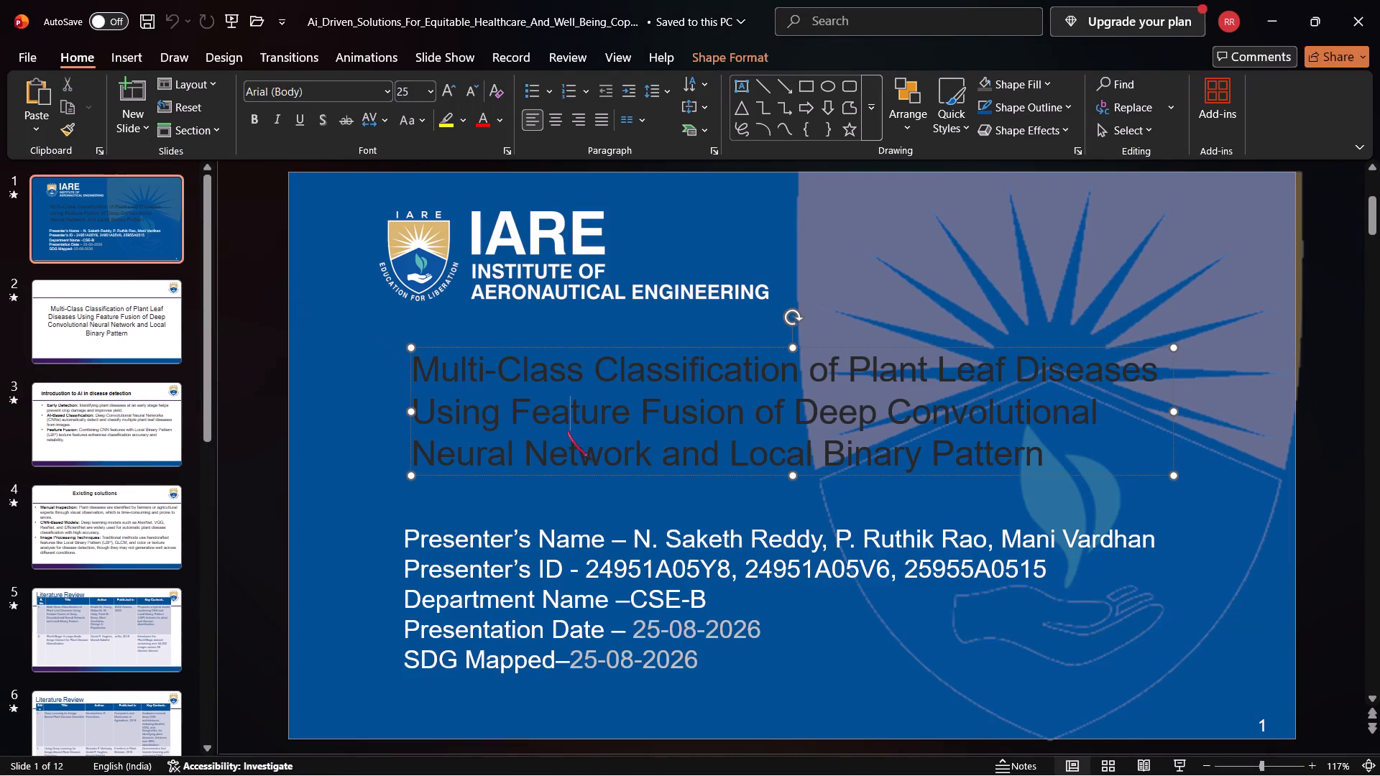
{"action": "left_click", "coordinate": [154, 211]}
{"action": "key", "text": "ctrl+c"}
{"action": "key", "text": "alt+Tab"}
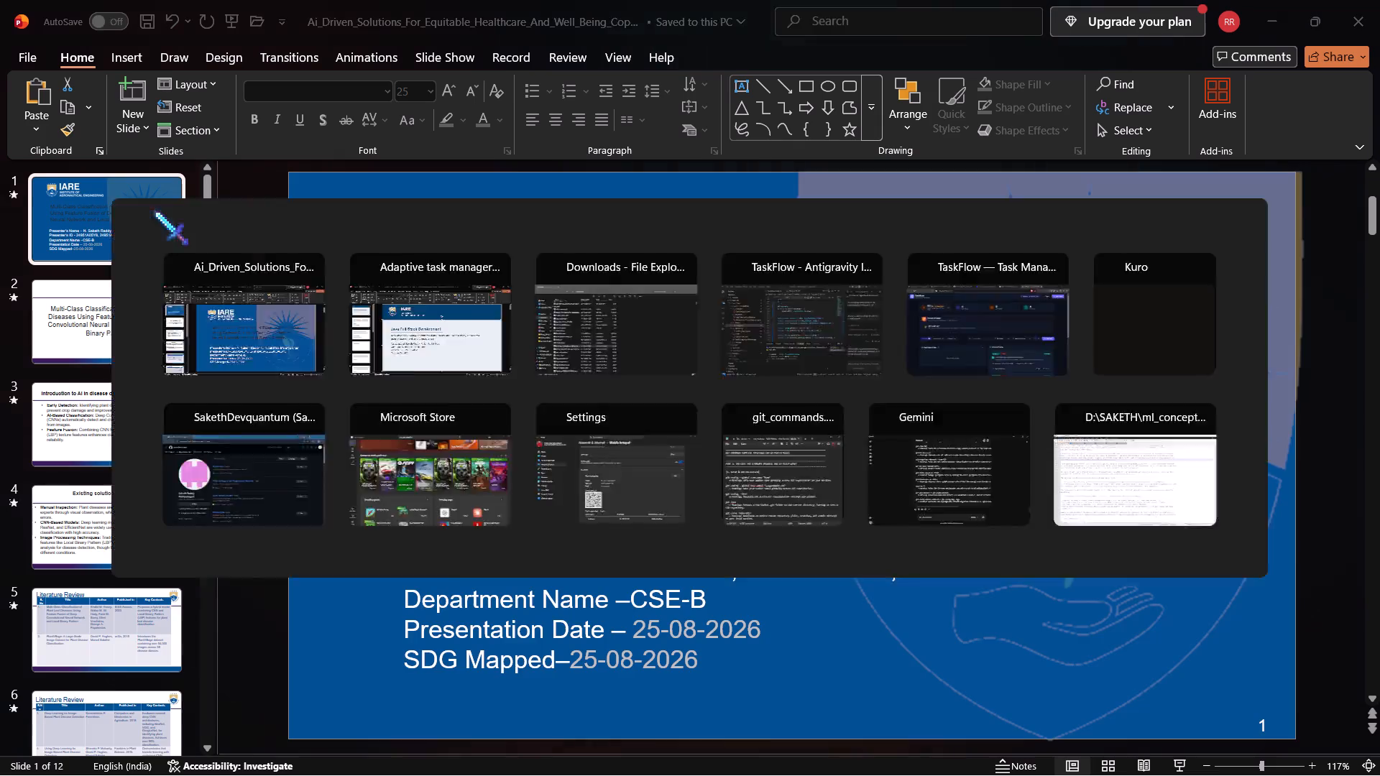
{"action": "key", "text": "ctrl+v"}
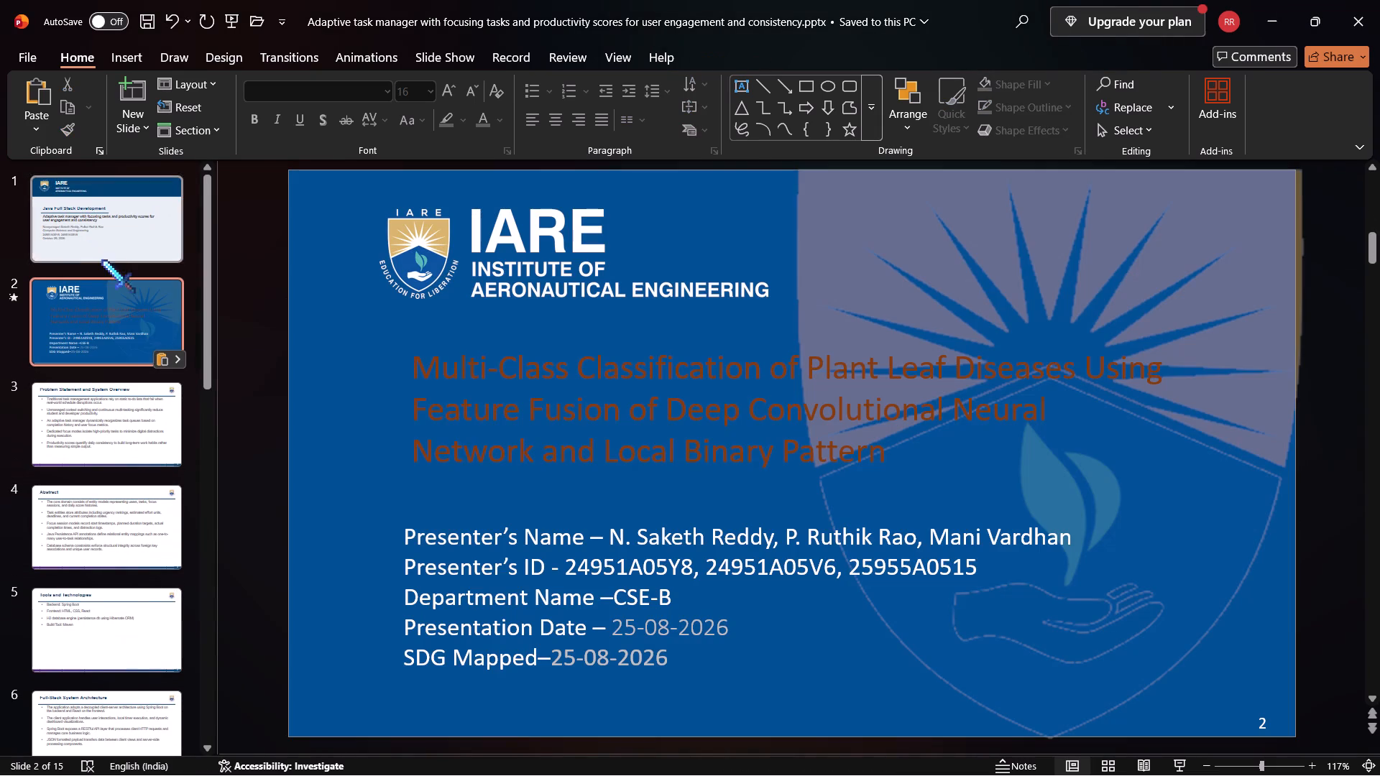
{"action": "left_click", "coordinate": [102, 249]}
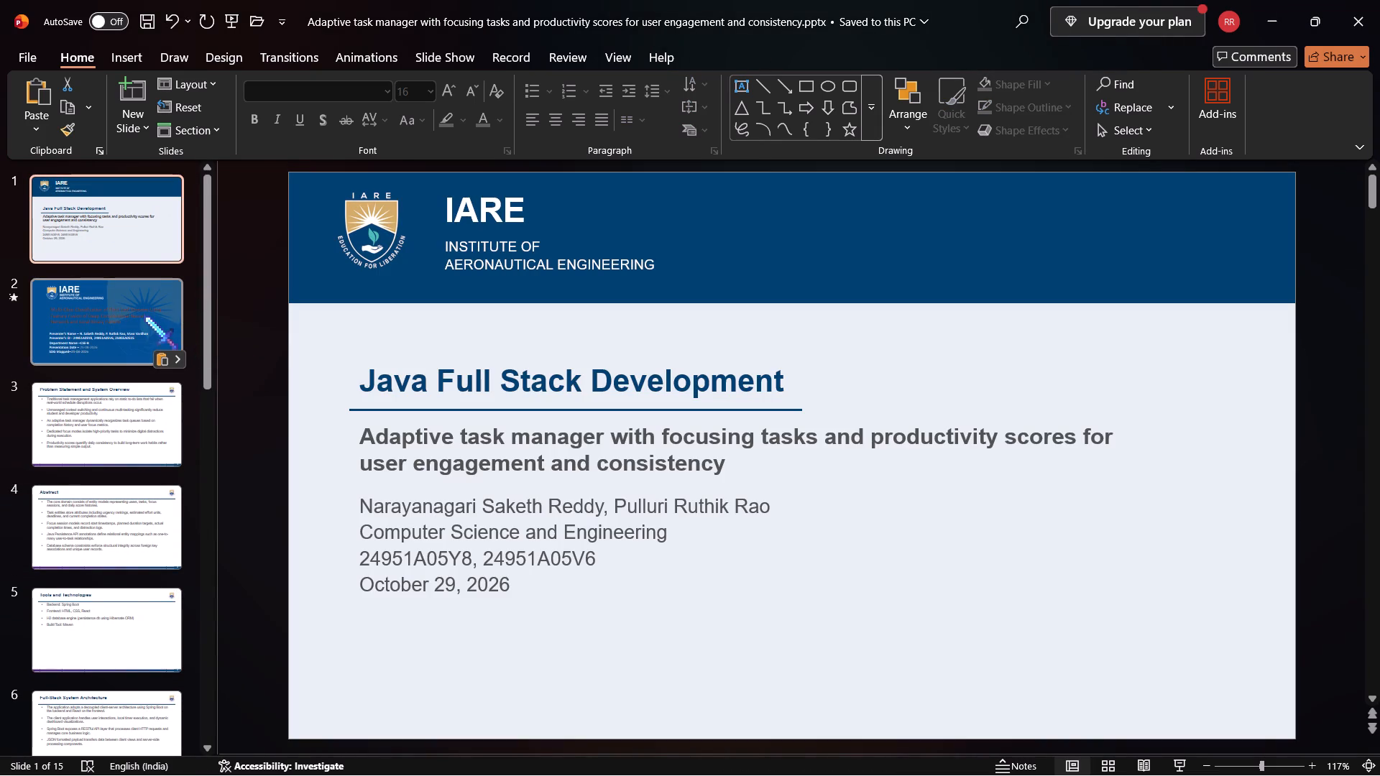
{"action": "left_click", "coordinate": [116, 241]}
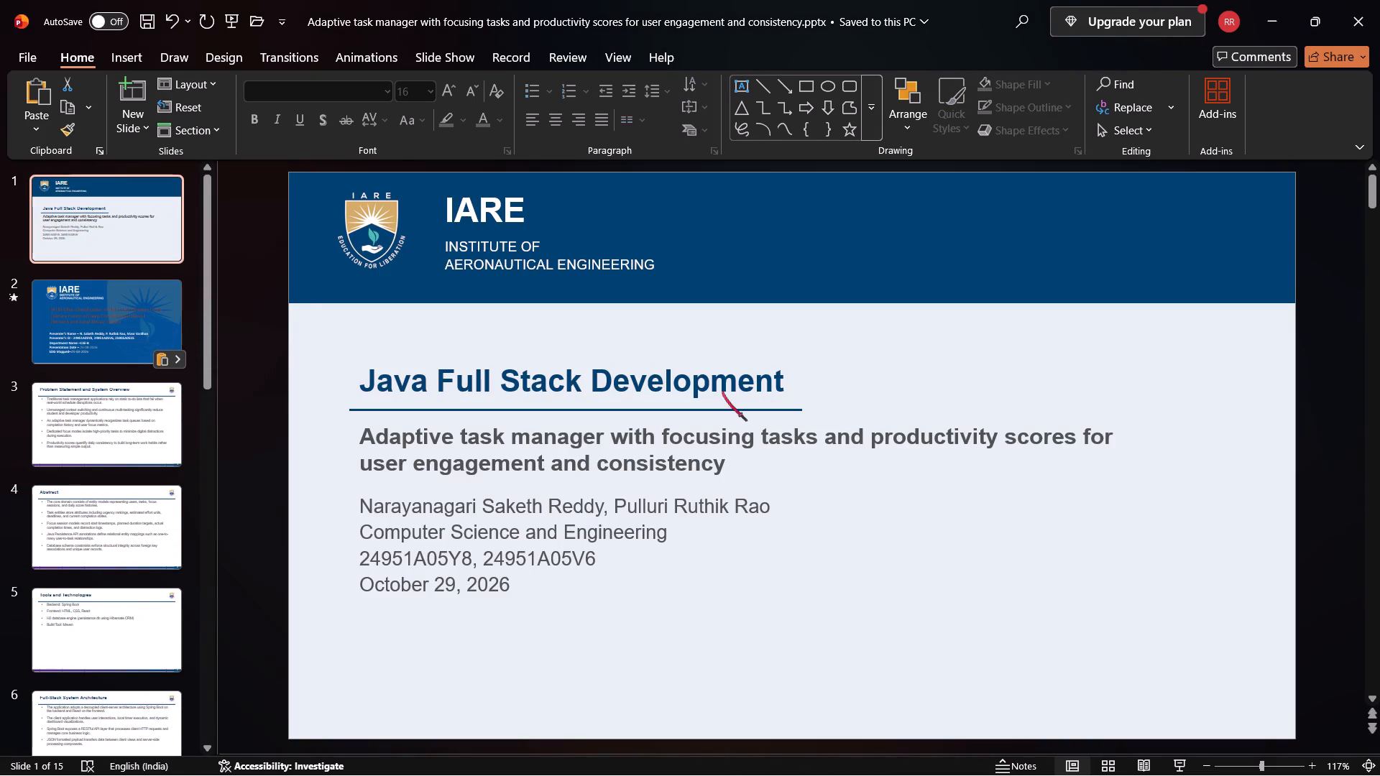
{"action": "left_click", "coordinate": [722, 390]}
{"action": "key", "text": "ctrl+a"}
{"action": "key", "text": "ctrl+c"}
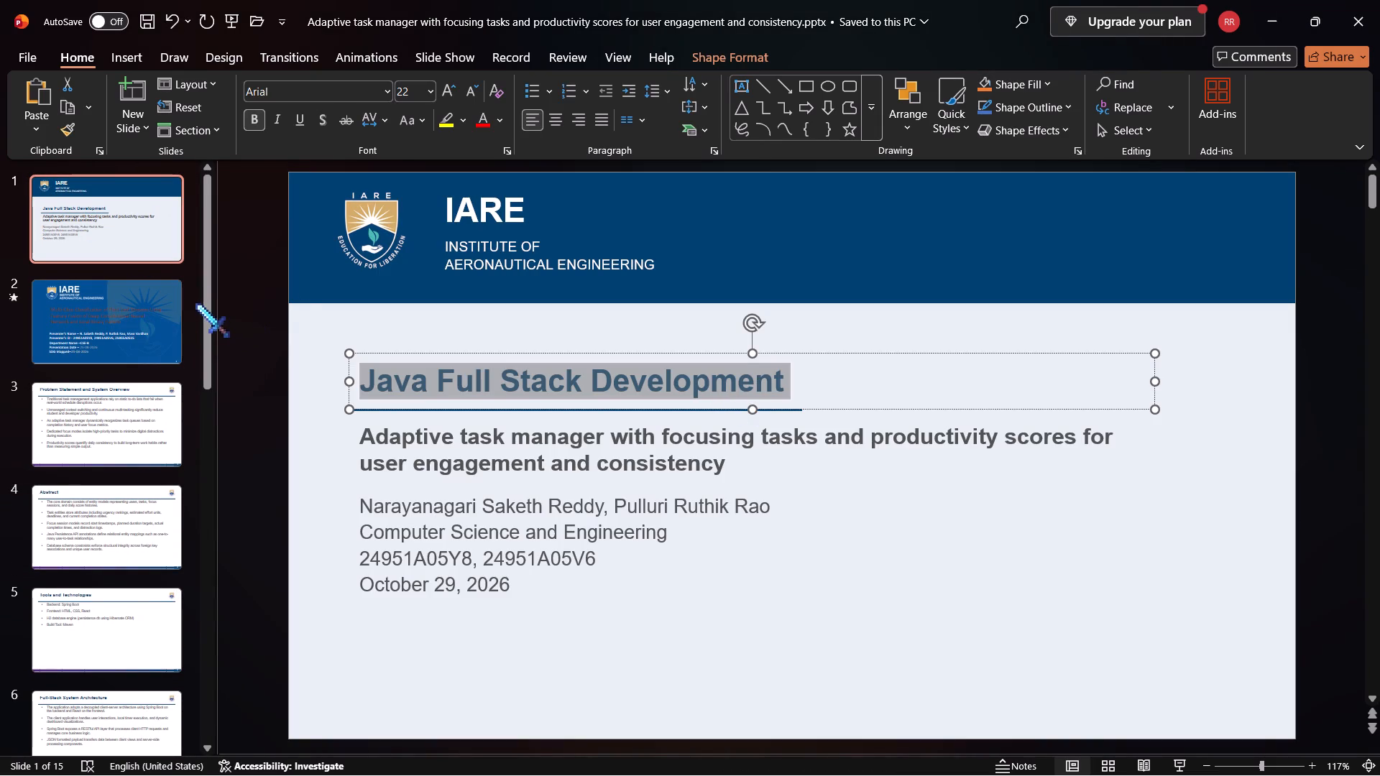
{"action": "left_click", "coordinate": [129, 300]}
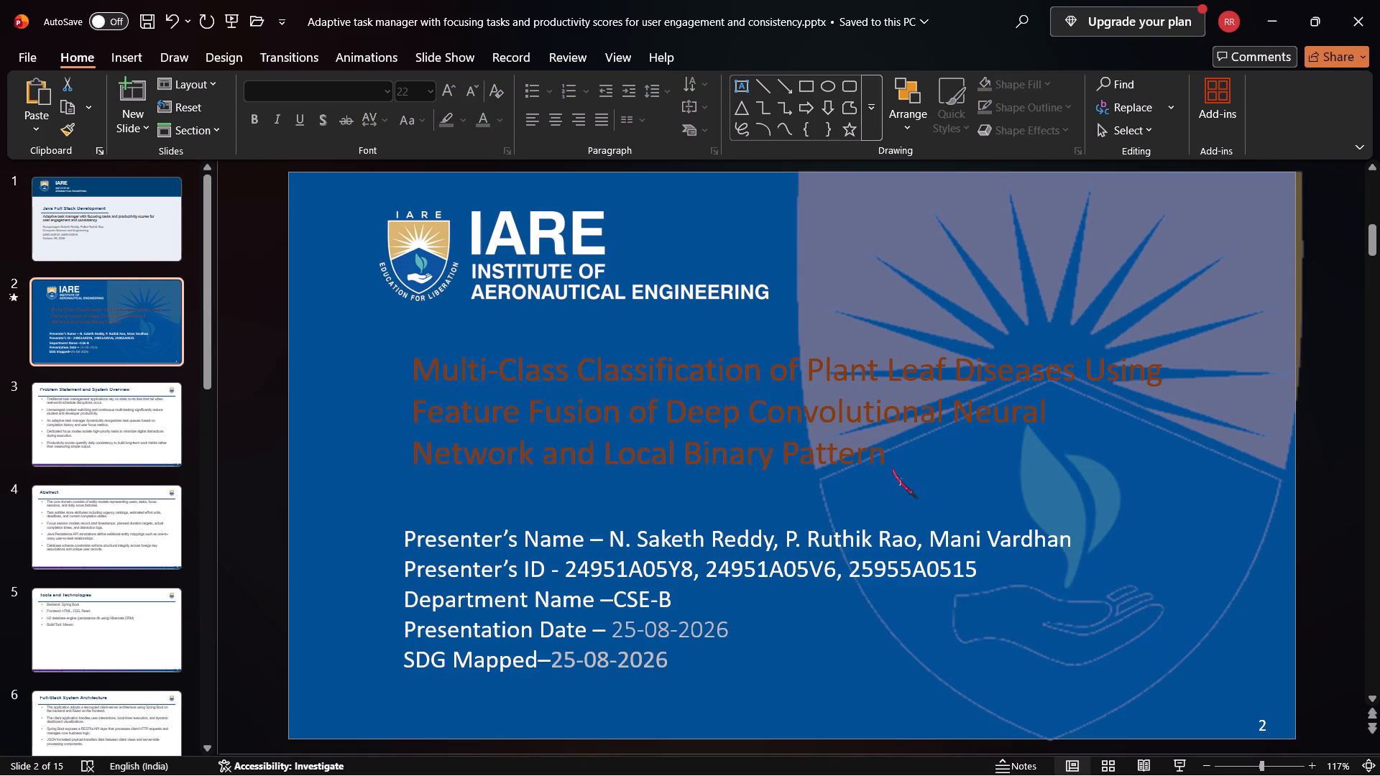
Replace the plant leaf disease title on slide 2 with the bold adaptive task manager project title copied from slide 1.
{"action": "left_click", "coordinate": [83, 243]}
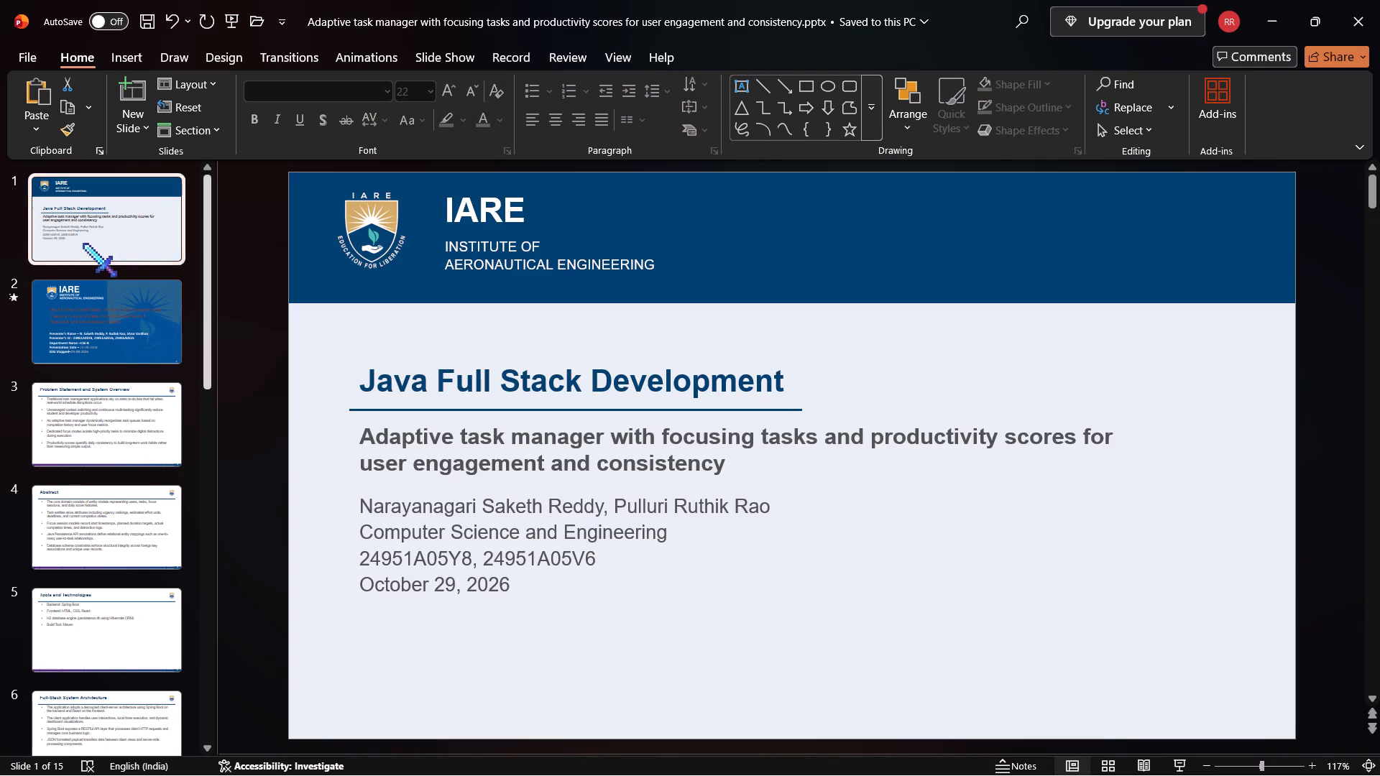
{"action": "left_click", "coordinate": [632, 464]}
{"action": "key", "text": "ctrl+a"}
{"action": "key", "text": "ctrl+c"}
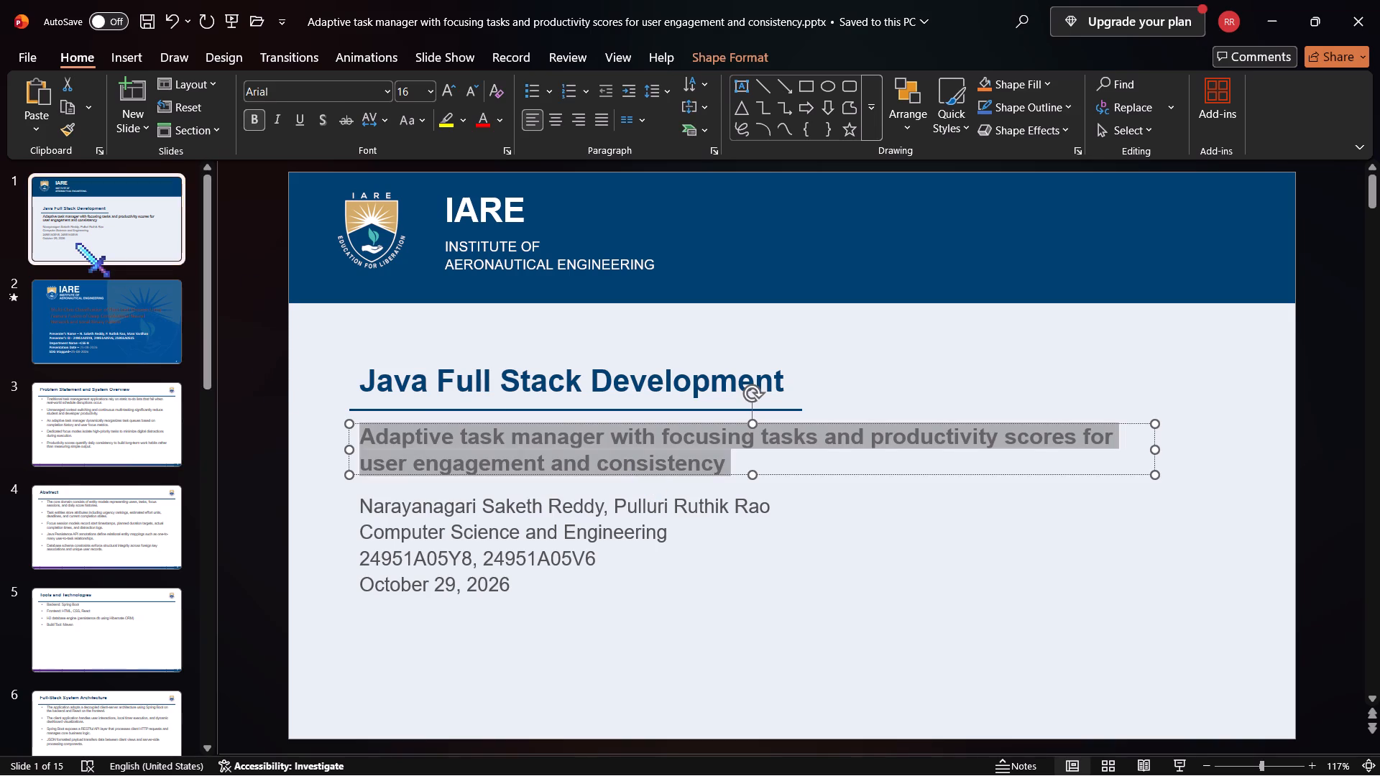
{"action": "left_click", "coordinate": [75, 243]}
{"action": "left_click", "coordinate": [87, 338]}
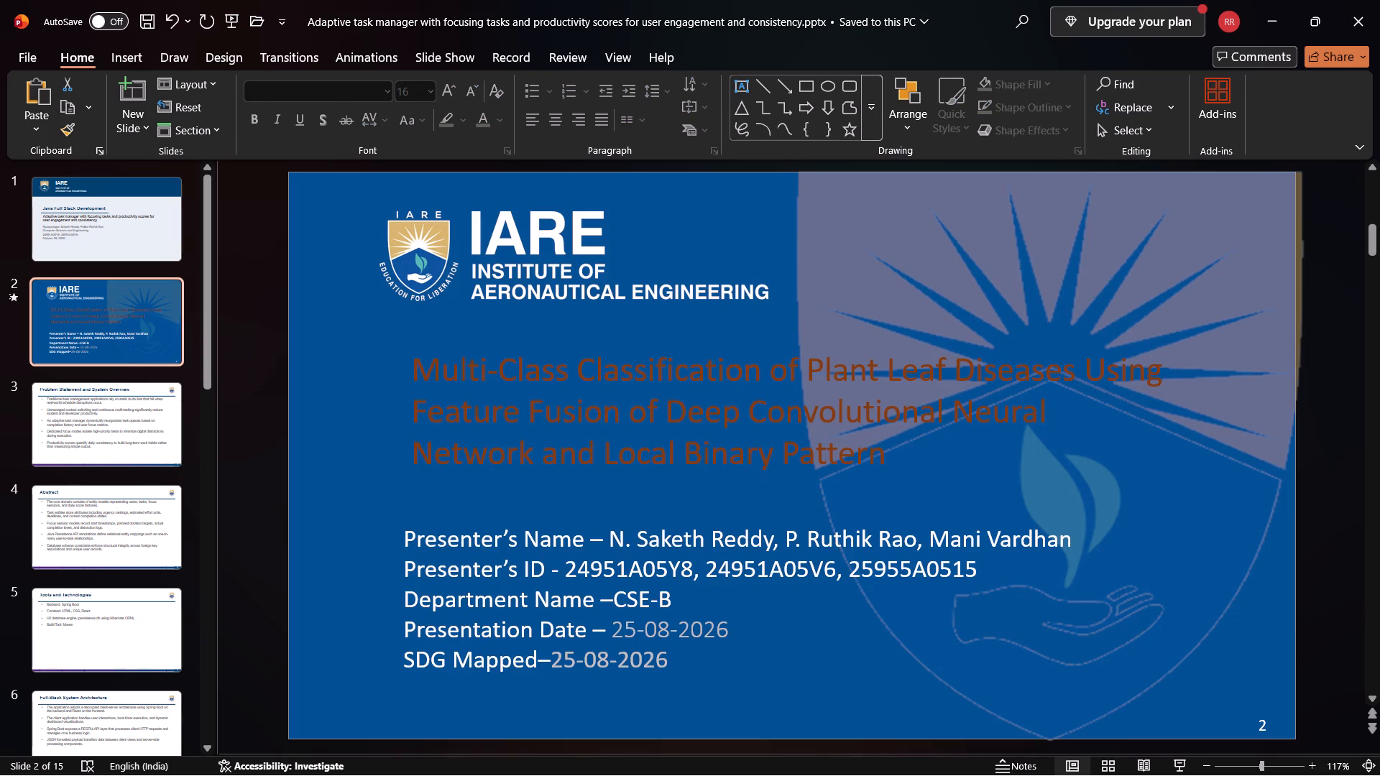
{"action": "left_click", "coordinate": [704, 438]}
{"action": "key", "text": "ctrl+a"}
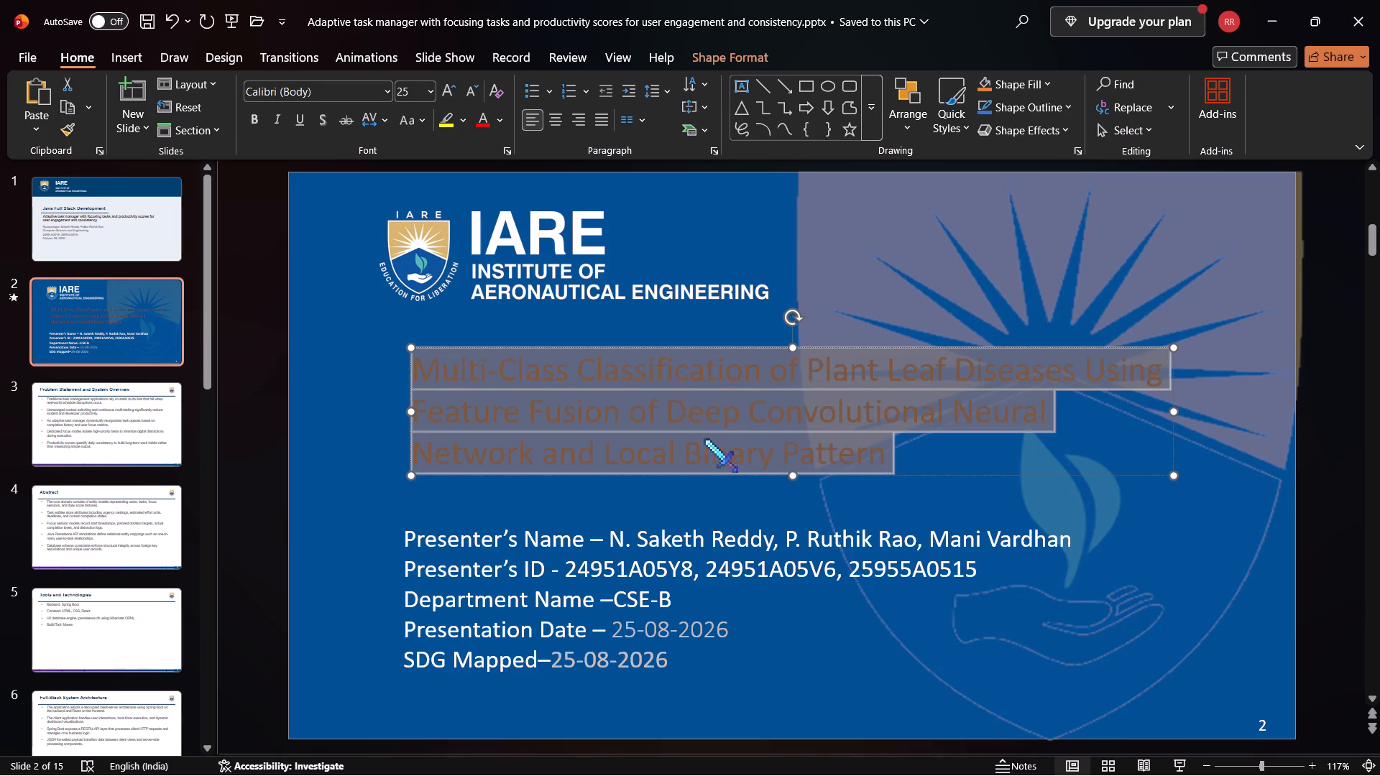
{"action": "key", "text": "ctrl+v"}
Remove the third presenter's name from the Presenter's Name line on slide 2, keeping Presenter's ID on its own line.
{"action": "left_click_drag", "start_coordinate": [1074, 542], "coordinate": [956, 537]}
{"action": "key", "text": "BackSpace"}
{"action": "key", "text": "BackSpace"}
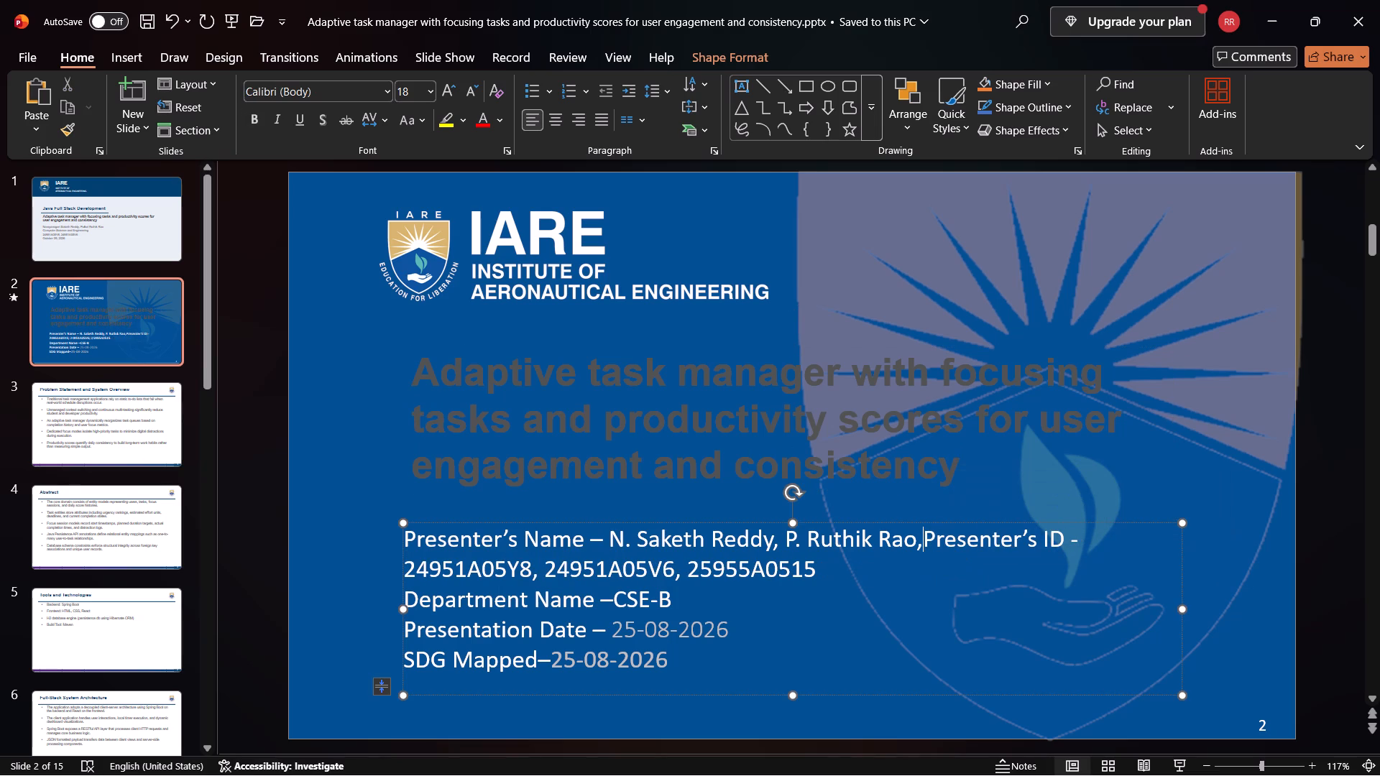
{"action": "key", "text": "BackSpace"}
{"action": "key", "text": "Return"}
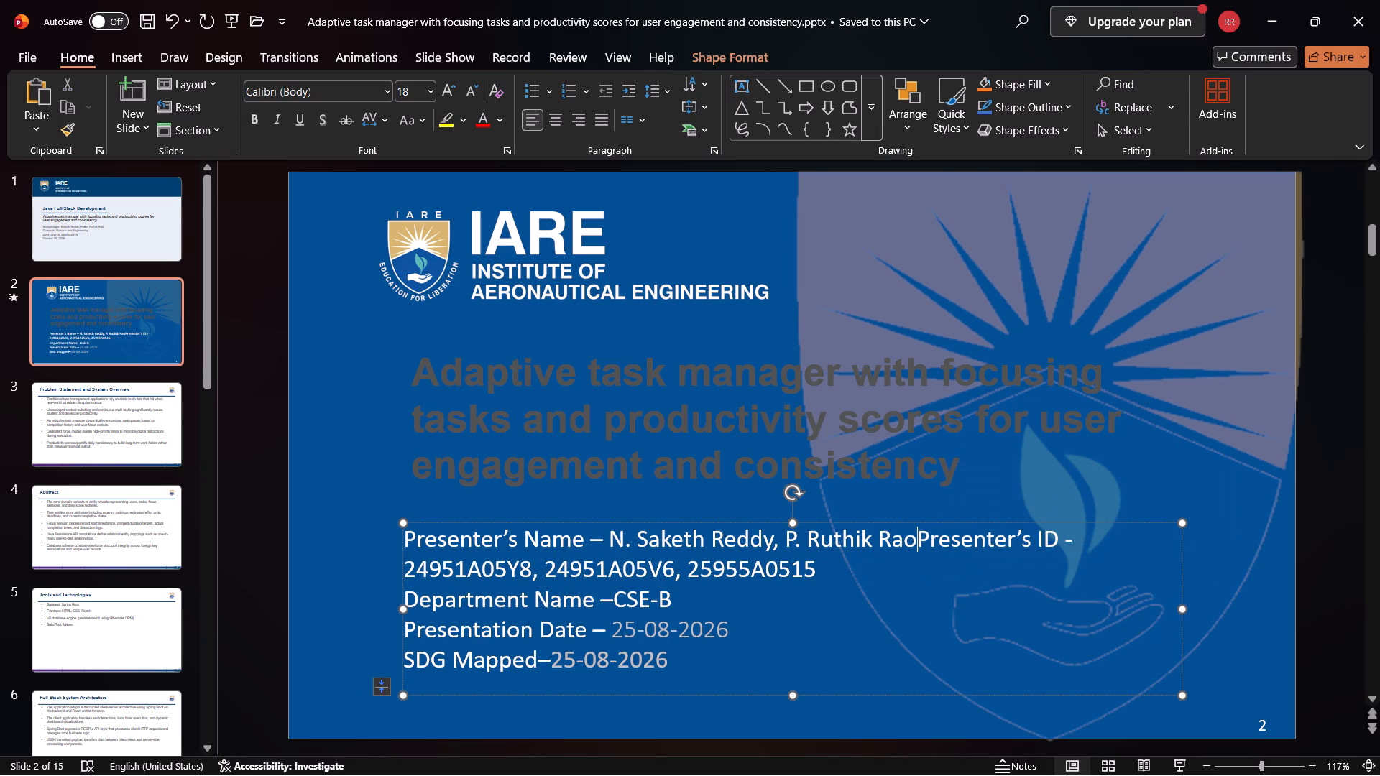
Remove the third ID and its preceding comma from the Presenter's ID line on slide 2.
{"action": "left_click", "coordinate": [1000, 579]}
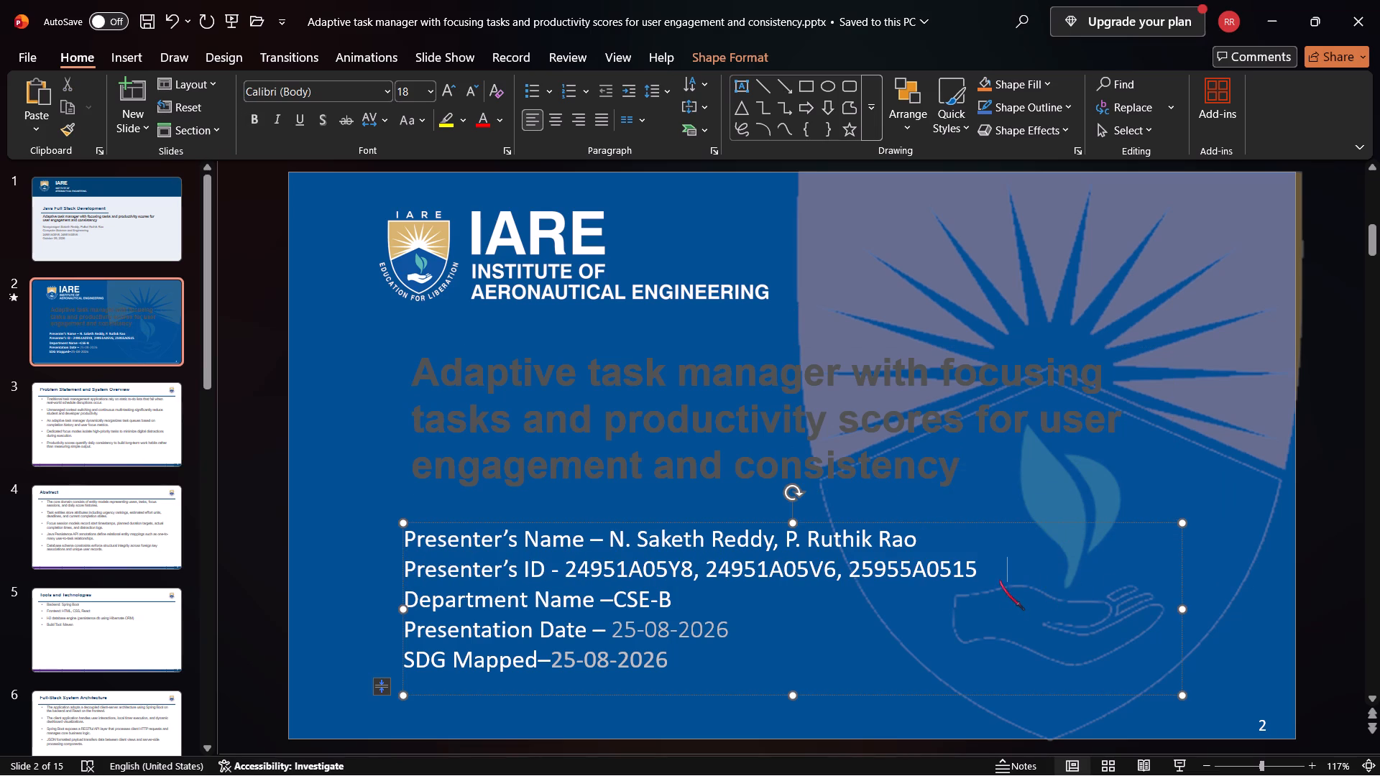
{"action": "key", "text": "Left"}
{"action": "key", "text": "BackSpace"}
{"action": "key", "text": "BackSpace"}
{"action": "key", "text": "BackSpace"}
{"action": "key", "text": "BackSpace"}
{"action": "key", "text": "BackSpace"}
{"action": "key", "text": "BackSpace"}
{"action": "key", "text": "BackSpace"}
{"action": "key", "text": "BackSpace"}
{"action": "key", "text": "BackSpace"}
{"action": "key", "text": "BackSpace"}
{"action": "key", "text": "BackSpace"}
{"action": "key", "text": "BackSpace"}
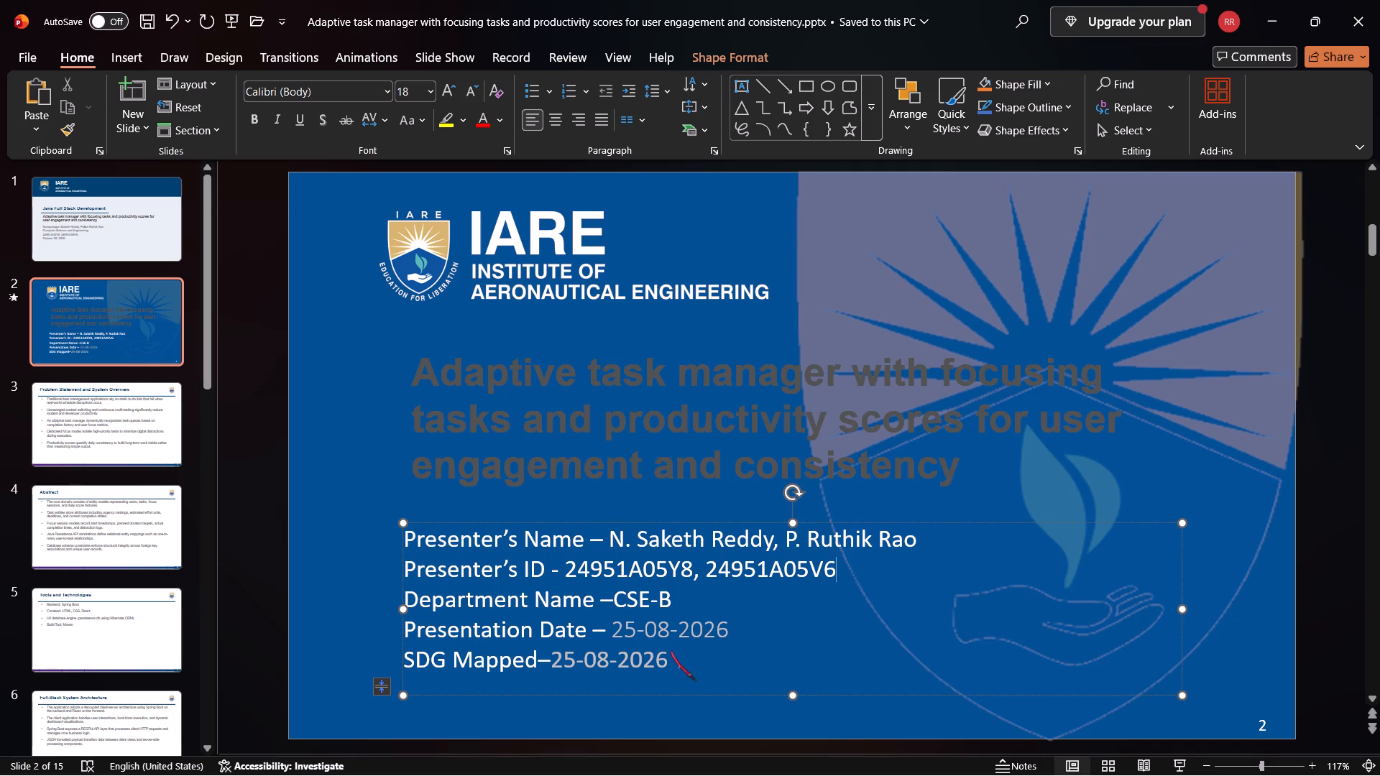
Delete the SDG Mapped line from the presenter details on slide 2.
{"action": "left_click_drag", "start_coordinate": [671, 650], "coordinate": [423, 653]}
{"action": "key", "text": "BackSpace"}
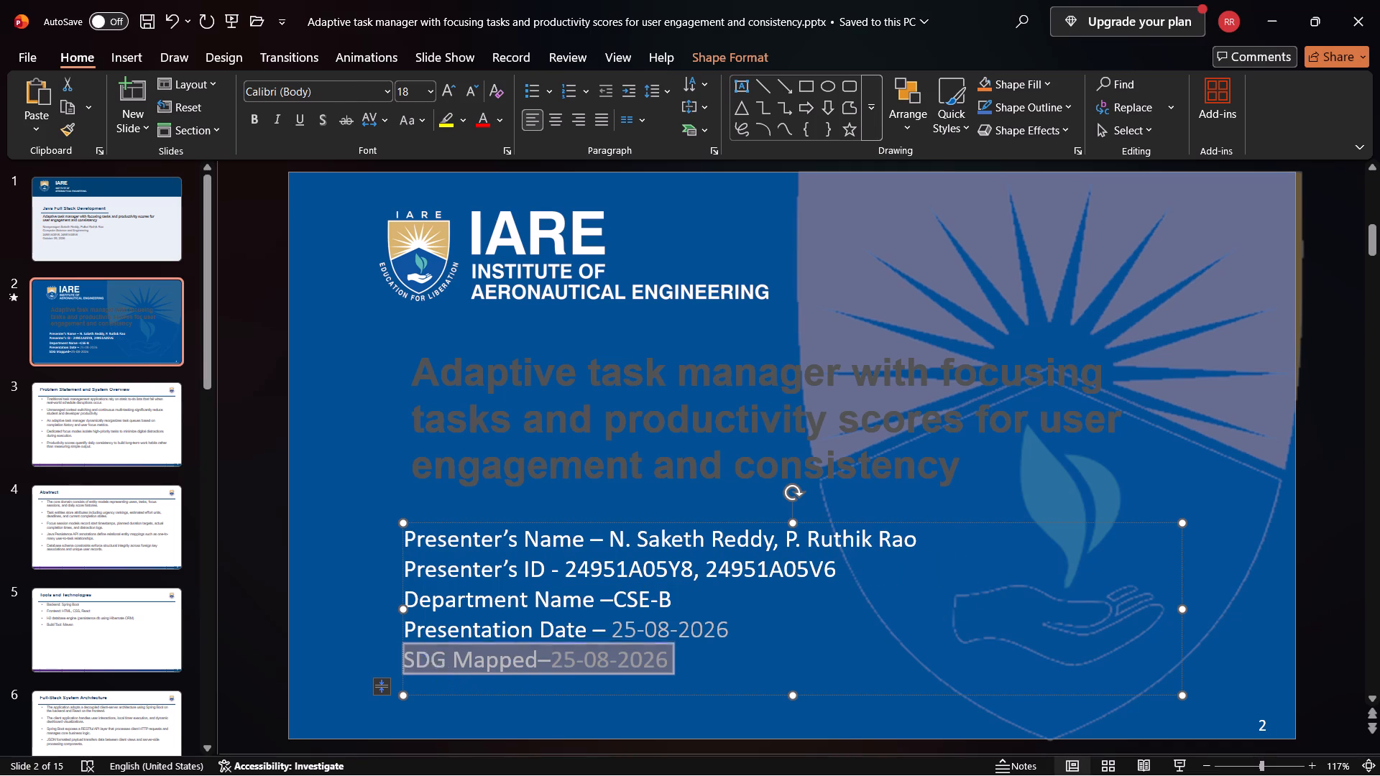
Set the Presentation Date on slide 2 to 29-10-2026.
{"action": "left_click", "coordinate": [636, 636]}
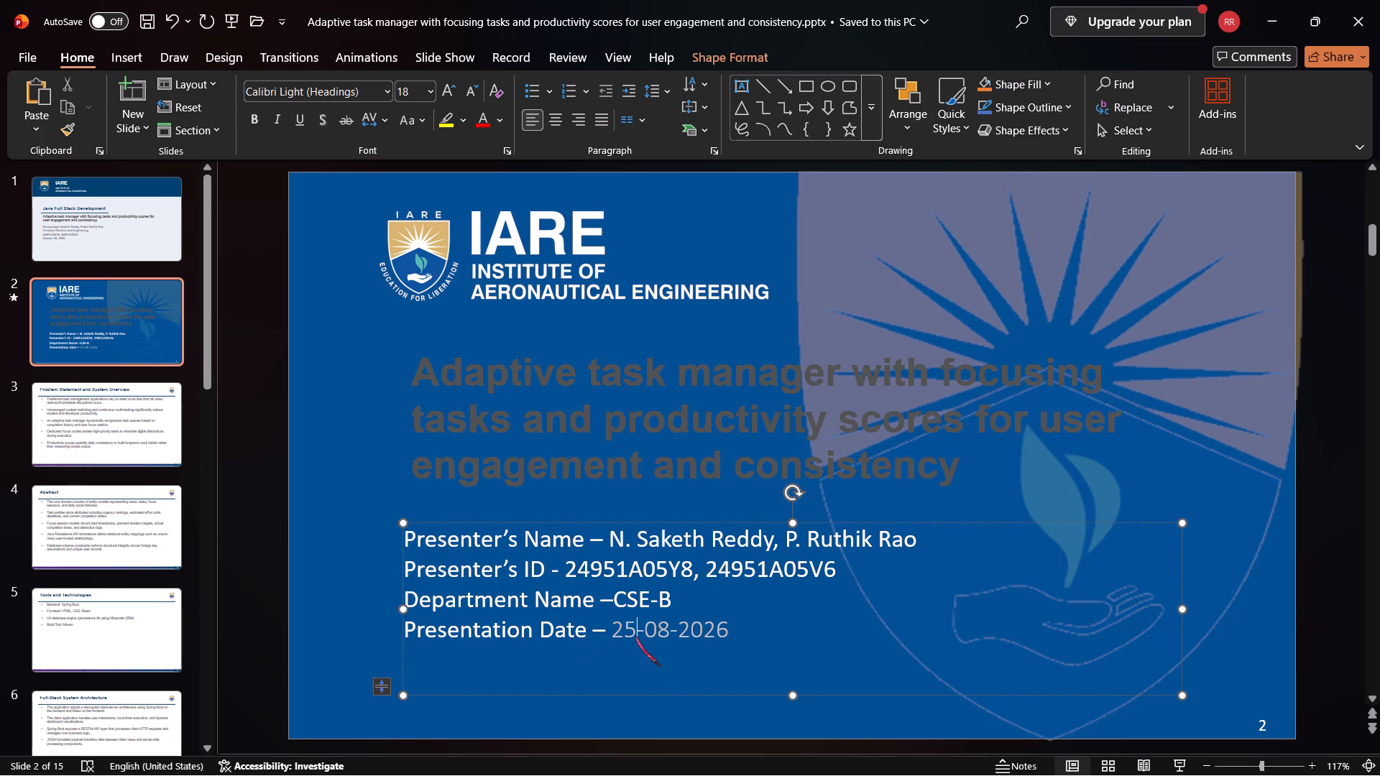
{"action": "key", "text": "BackSpace"}
{"action": "key", "text": "9"}
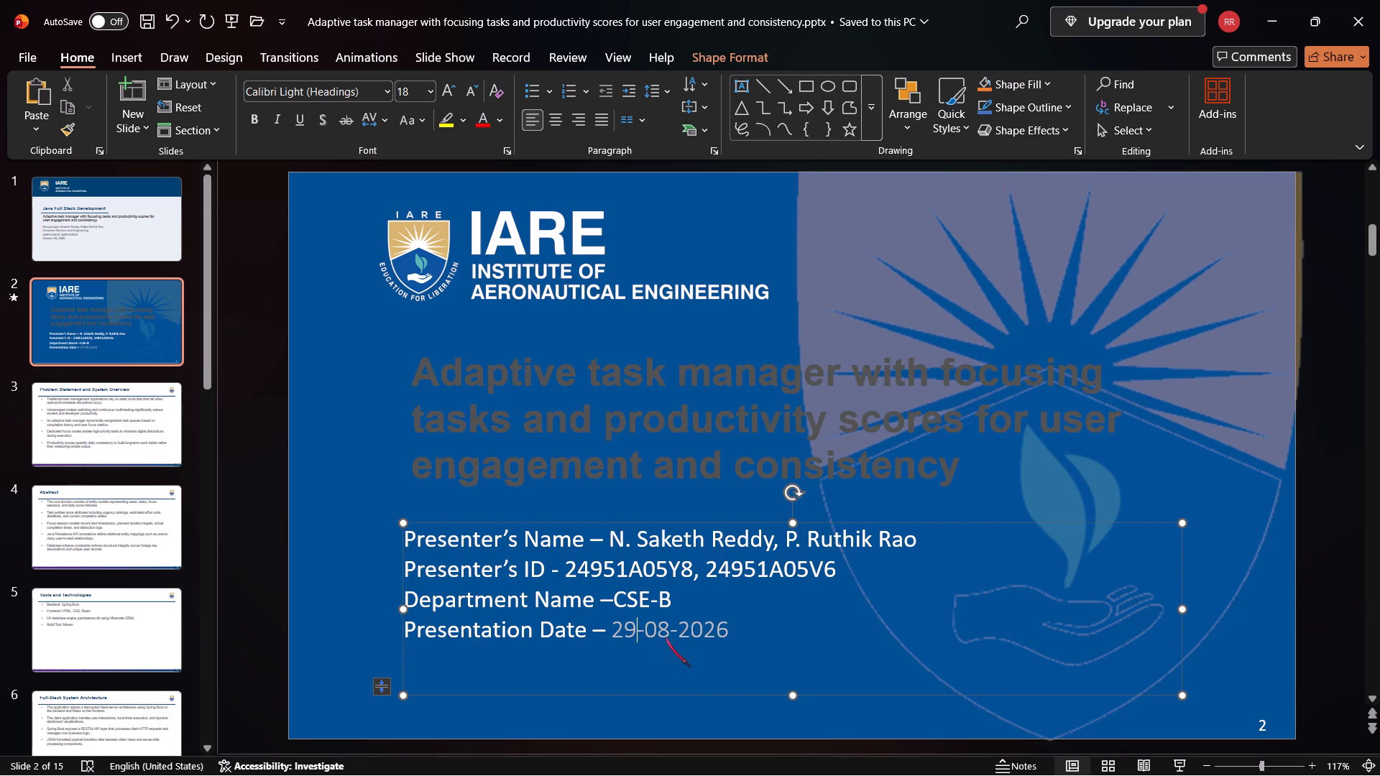
{"action": "left_click", "coordinate": [669, 637]}
{"action": "key", "text": "BackSpace"}
{"action": "key", "text": "BackSpace"}
{"action": "type", "text": "10"}
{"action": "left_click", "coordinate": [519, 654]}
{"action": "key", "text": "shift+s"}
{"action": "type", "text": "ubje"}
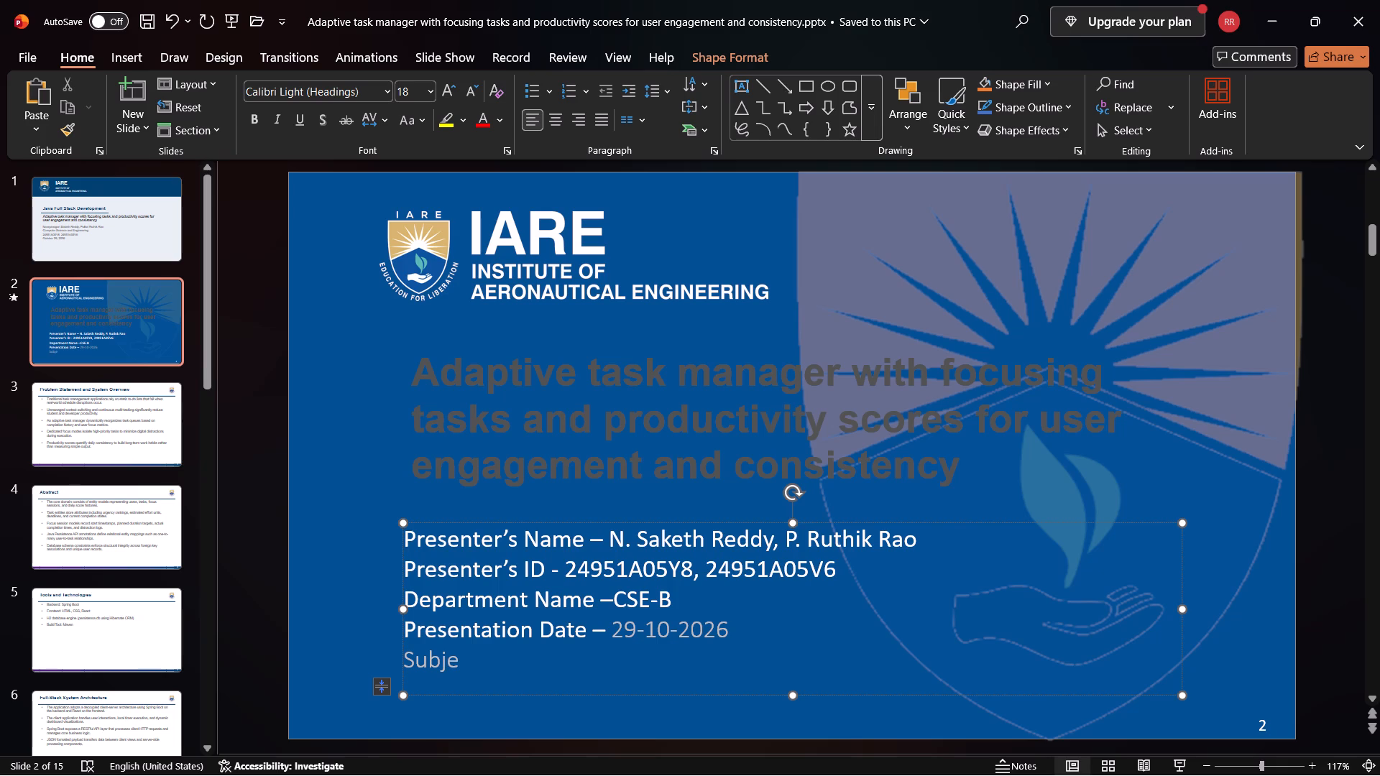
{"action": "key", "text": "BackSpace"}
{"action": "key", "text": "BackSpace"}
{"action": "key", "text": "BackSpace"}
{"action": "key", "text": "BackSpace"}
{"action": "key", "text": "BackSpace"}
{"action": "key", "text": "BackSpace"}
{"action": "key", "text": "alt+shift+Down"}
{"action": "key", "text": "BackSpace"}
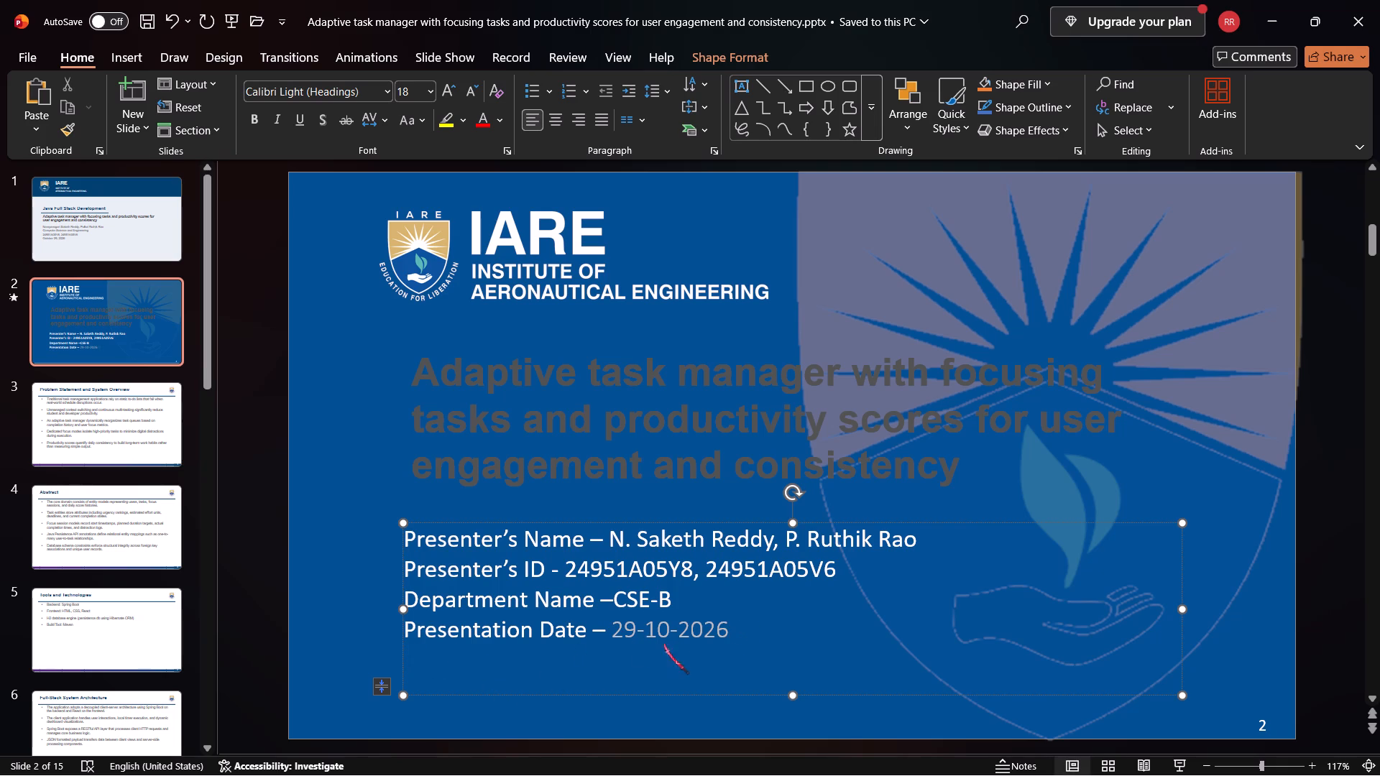
Save the presentation.
{"action": "key", "text": "ctrl+s"}
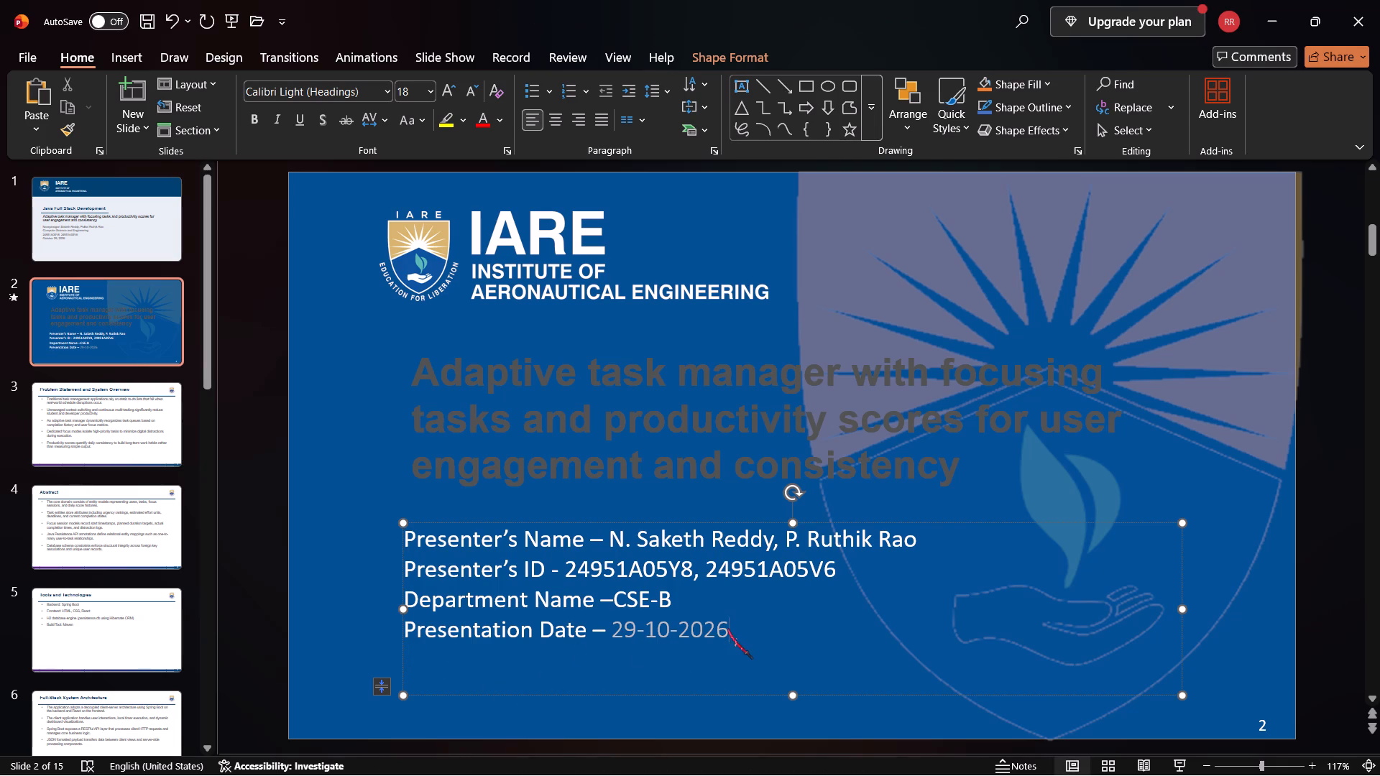
Duplicate the Presentation Date line below itself, rewrite the copy as "Subject– Java Full Stack Development", and save the presentation.
{"action": "left_click_drag", "start_coordinate": [735, 638], "coordinate": [390, 685]}
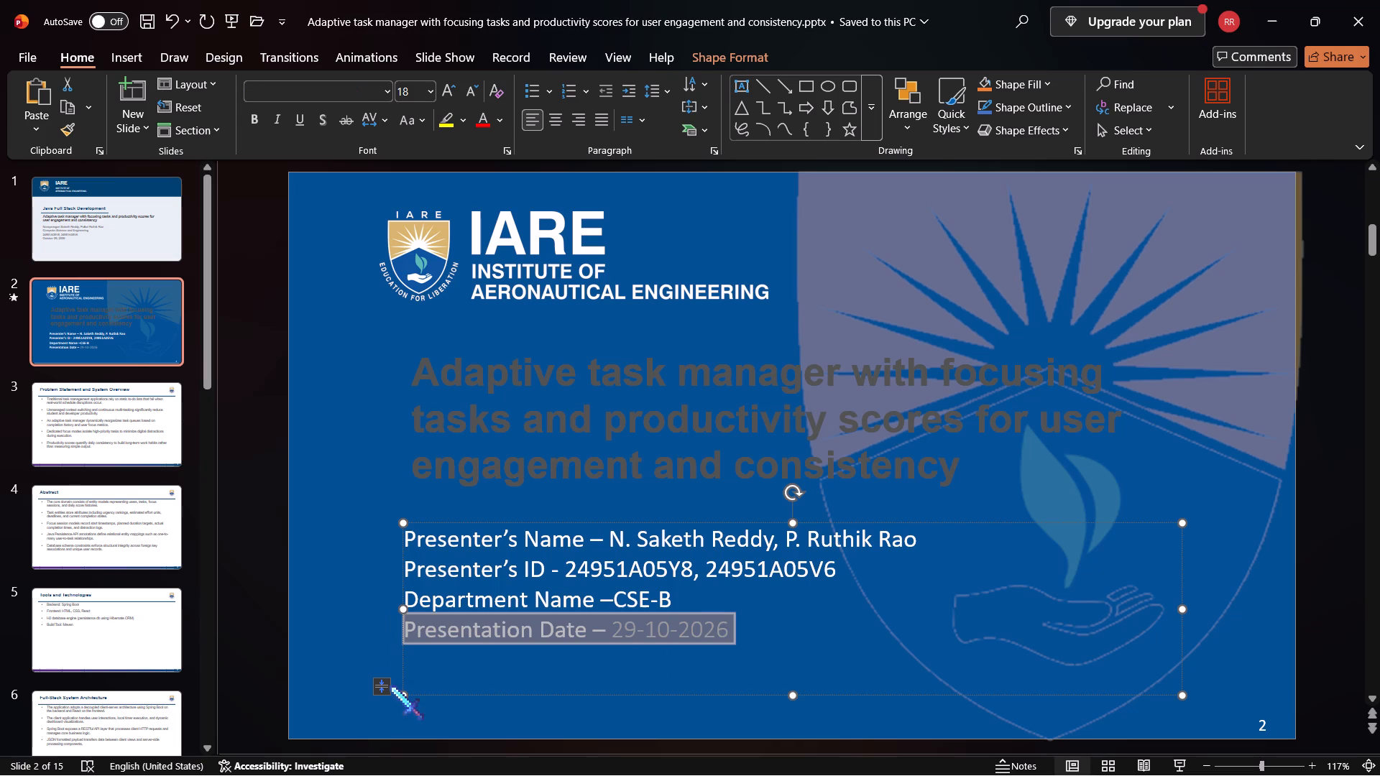
{"action": "key", "text": "ctrl+c"}
{"action": "left_click", "coordinate": [778, 622]}
{"action": "key", "text": "Return"}
{"action": "key", "text": "ctrl+v"}
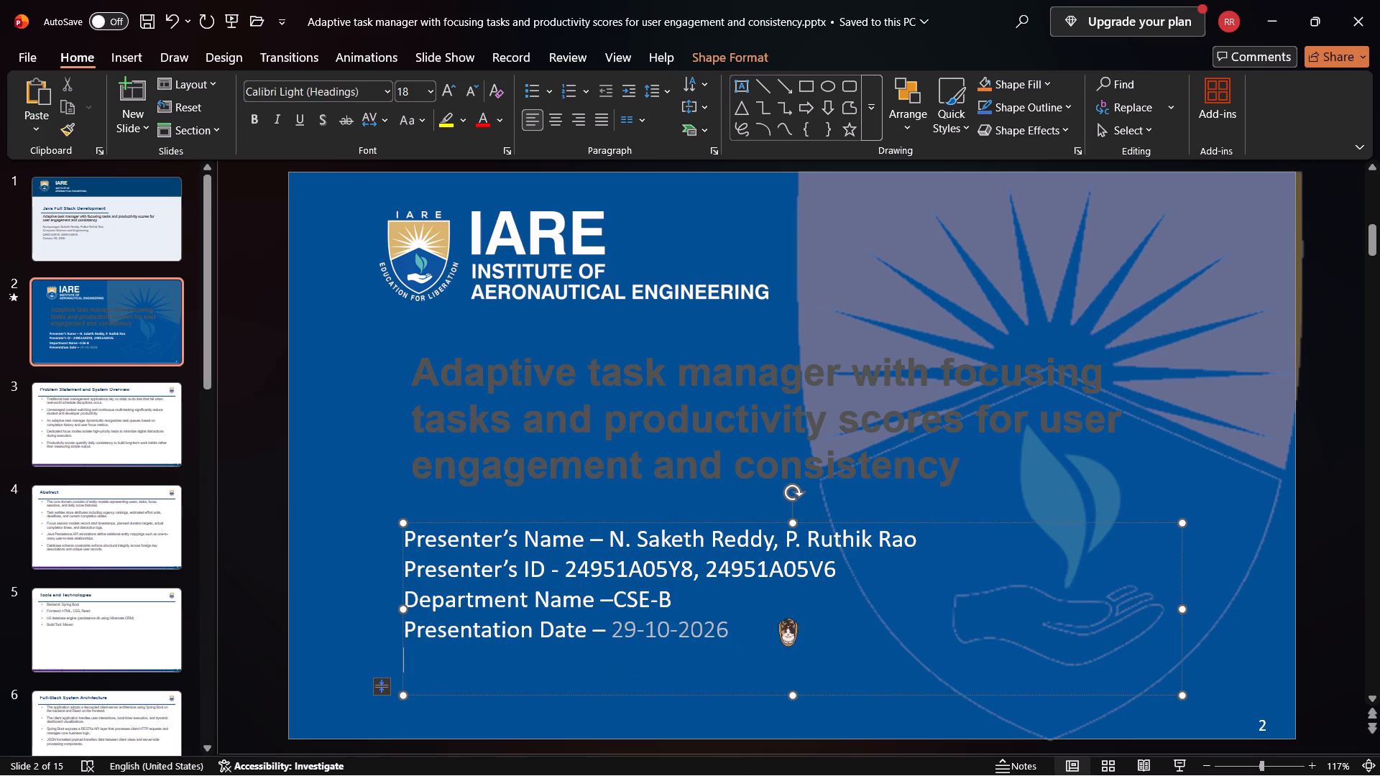
{"action": "left_click_drag", "start_coordinate": [587, 654], "coordinate": [450, 668]}
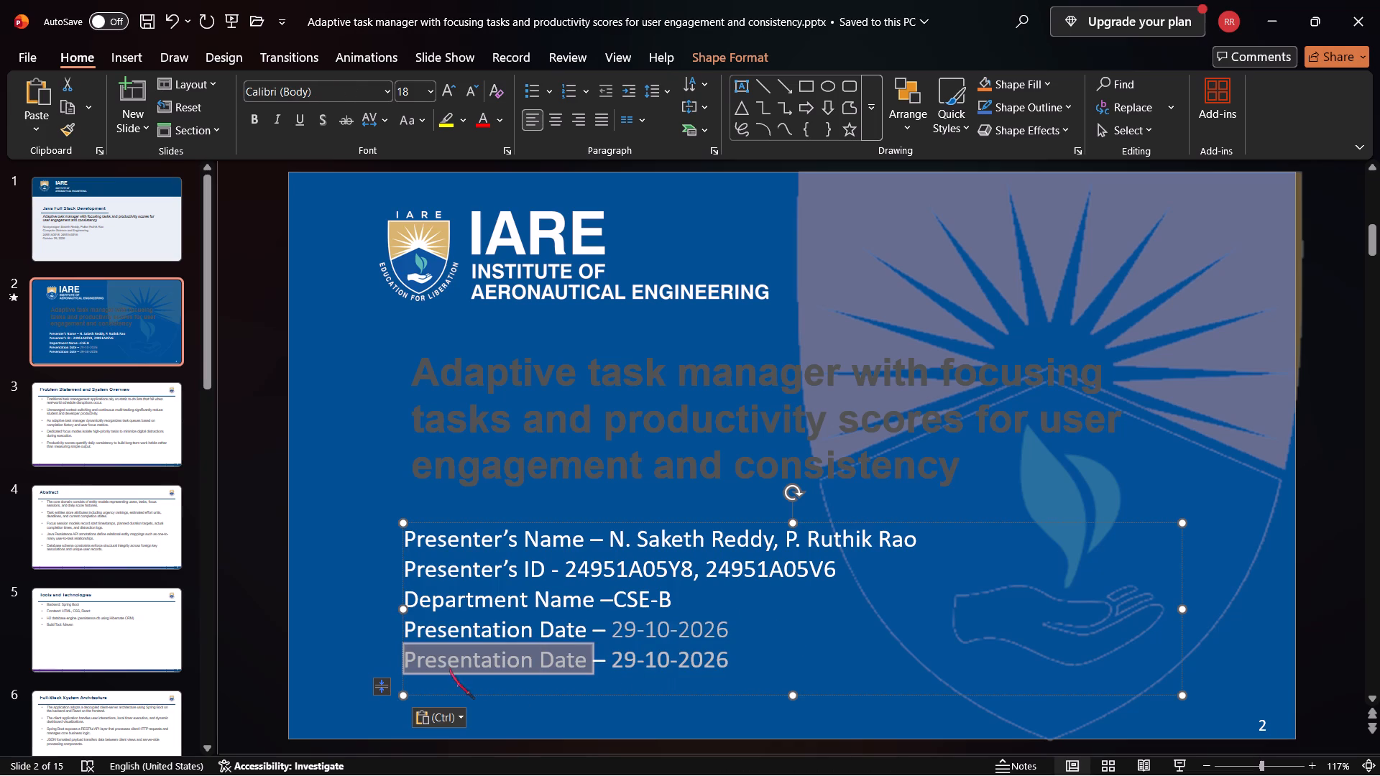
{"action": "left_click_drag", "start_coordinate": [450, 668], "coordinate": [445, 665]}
{"action": "type", "text": "Subjecr"}
{"action": "key", "text": "BackSpace"}
{"action": "key", "text": "t"}
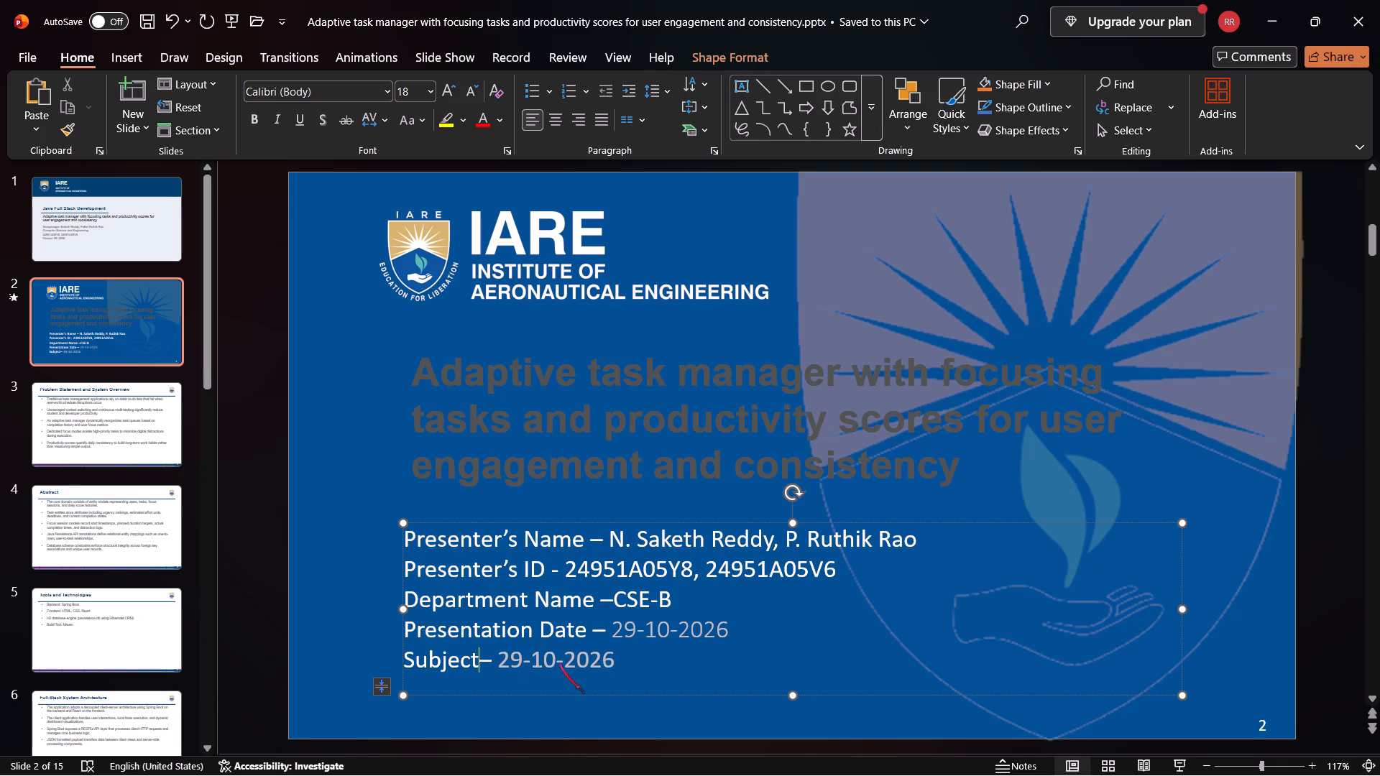
{"action": "left_click_drag", "start_coordinate": [614, 665], "coordinate": [515, 668]}
{"action": "type", "text": "Java FUll Stack Development"}
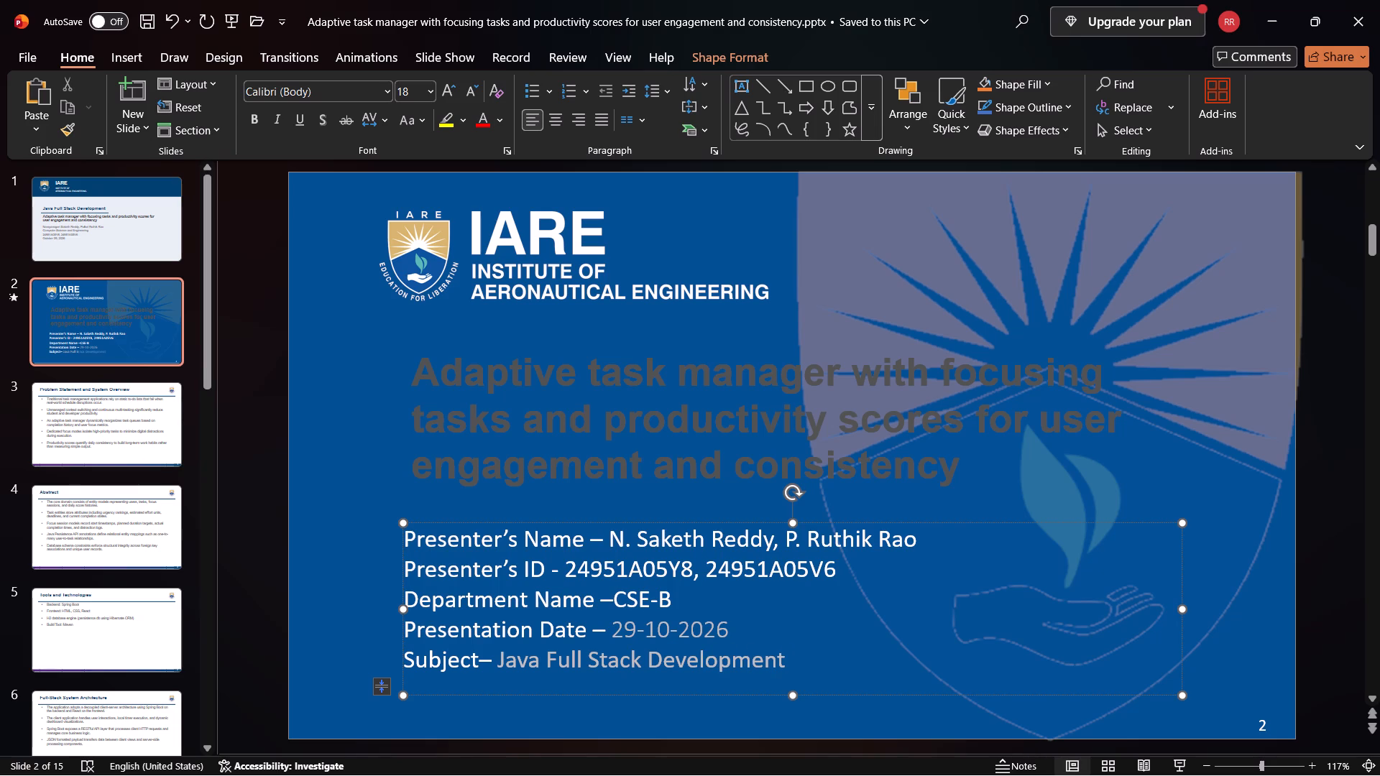
{"action": "key", "text": "ctrl+s"}
Delete the old title slide at slide 1 and save the presentation.
{"action": "left_click", "coordinate": [114, 200]}
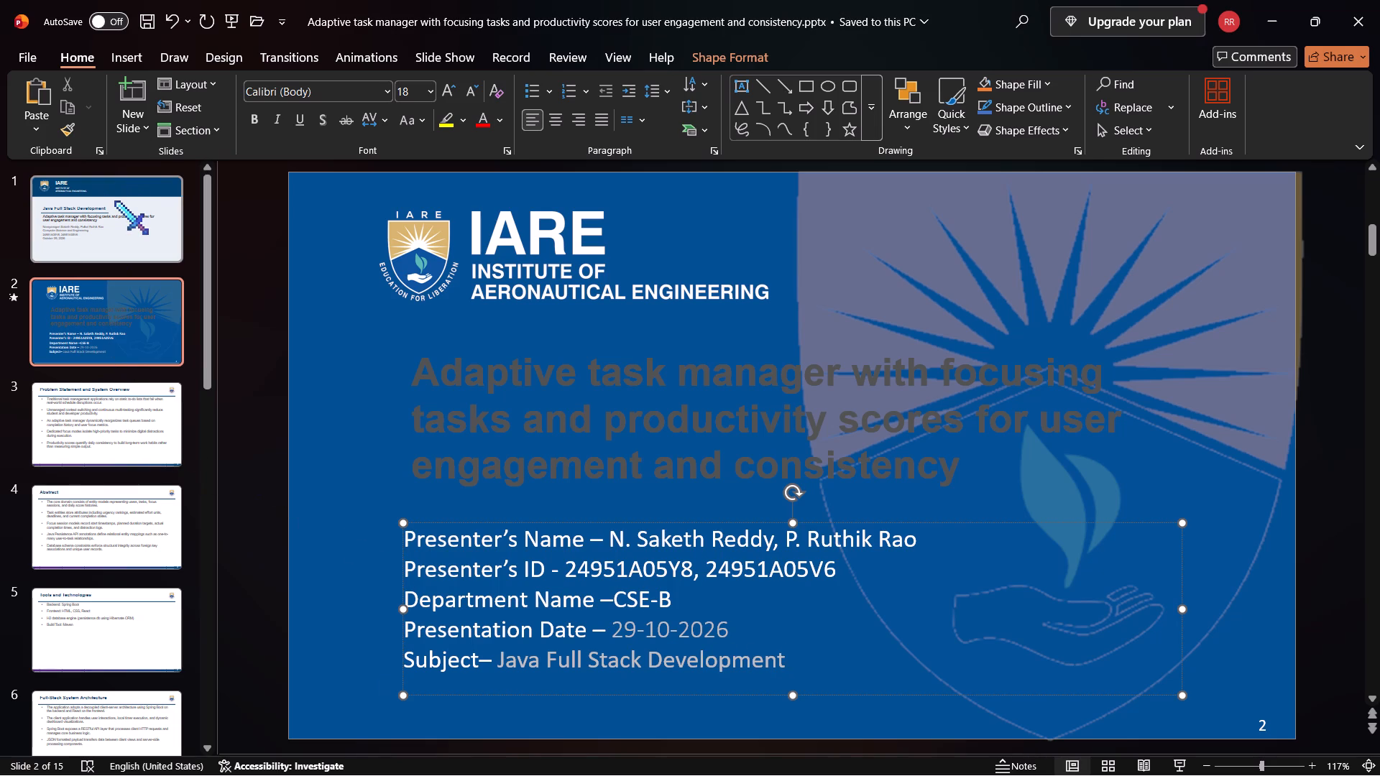
{"action": "key", "text": "Delete"}
{"action": "key", "text": "ctrl+s"}
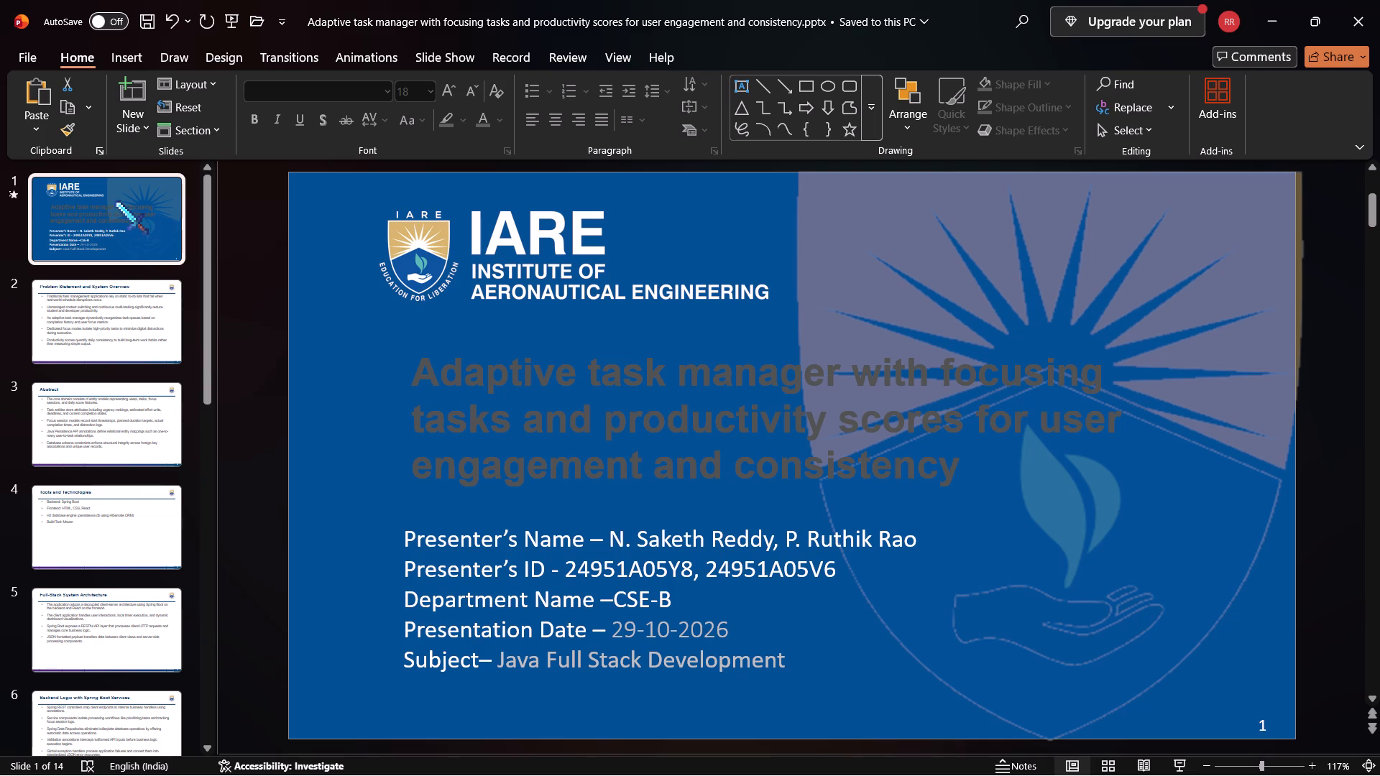
Recolor the project title on the new title slide to the darkest shade below the theme's black, and save the presentation.
{"action": "left_click", "coordinate": [448, 429]}
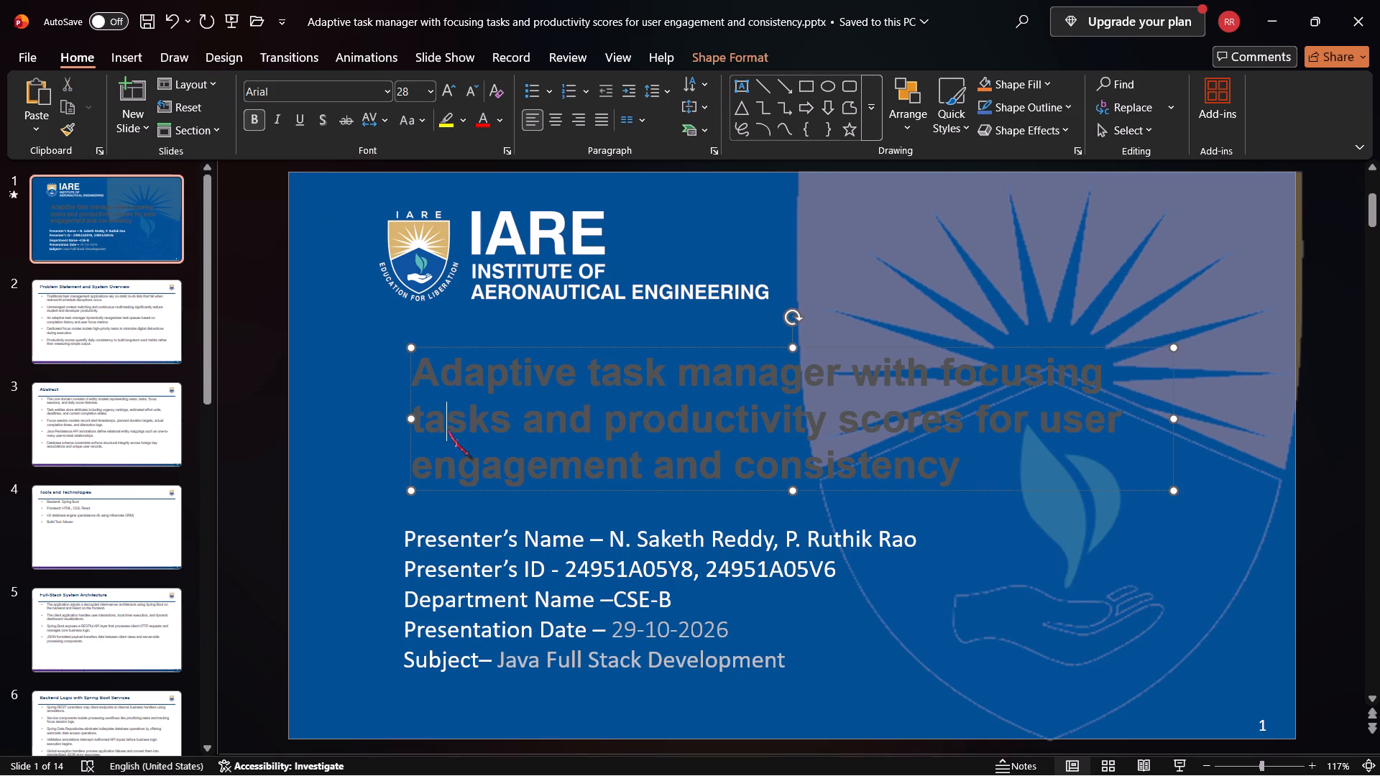
{"action": "key", "text": "ctrl+a"}
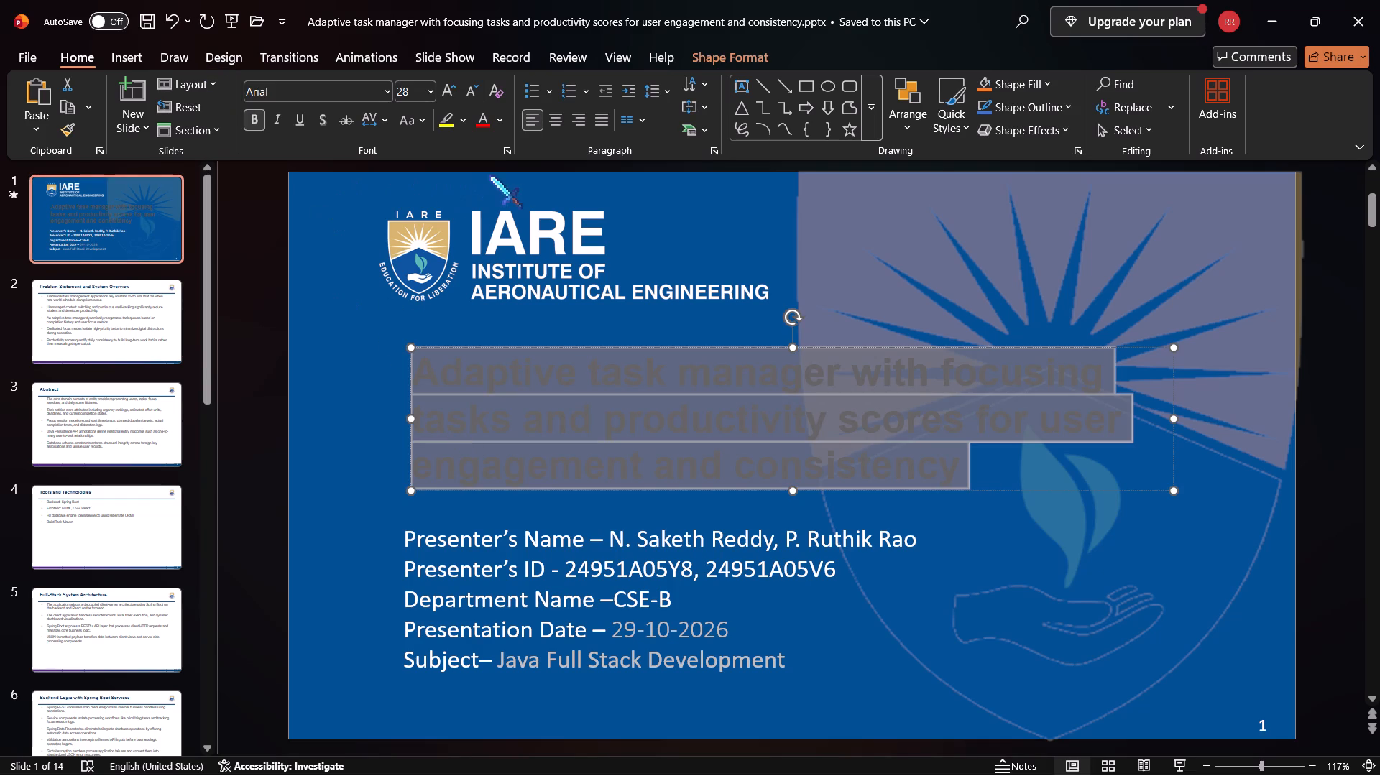
{"action": "left_click", "coordinate": [499, 124]}
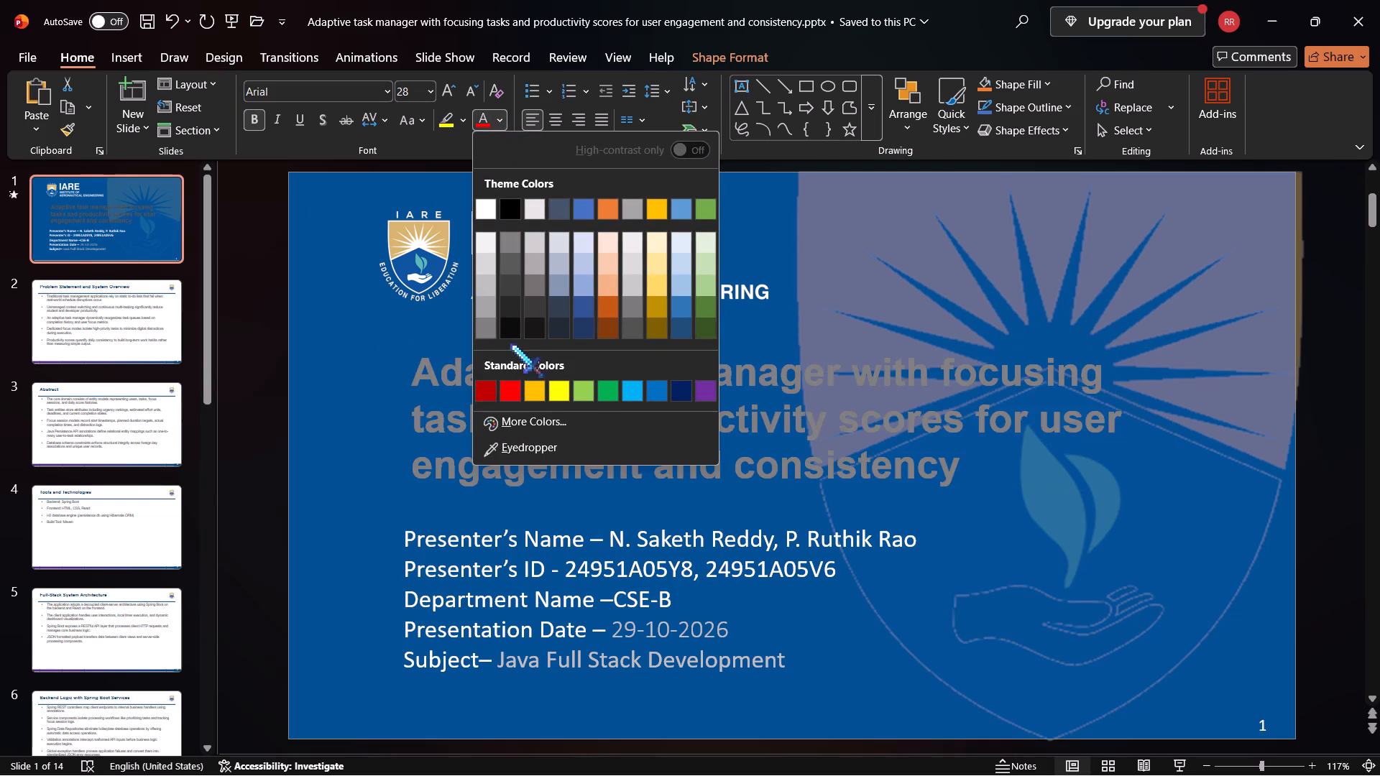
{"action": "left_click", "coordinate": [510, 334]}
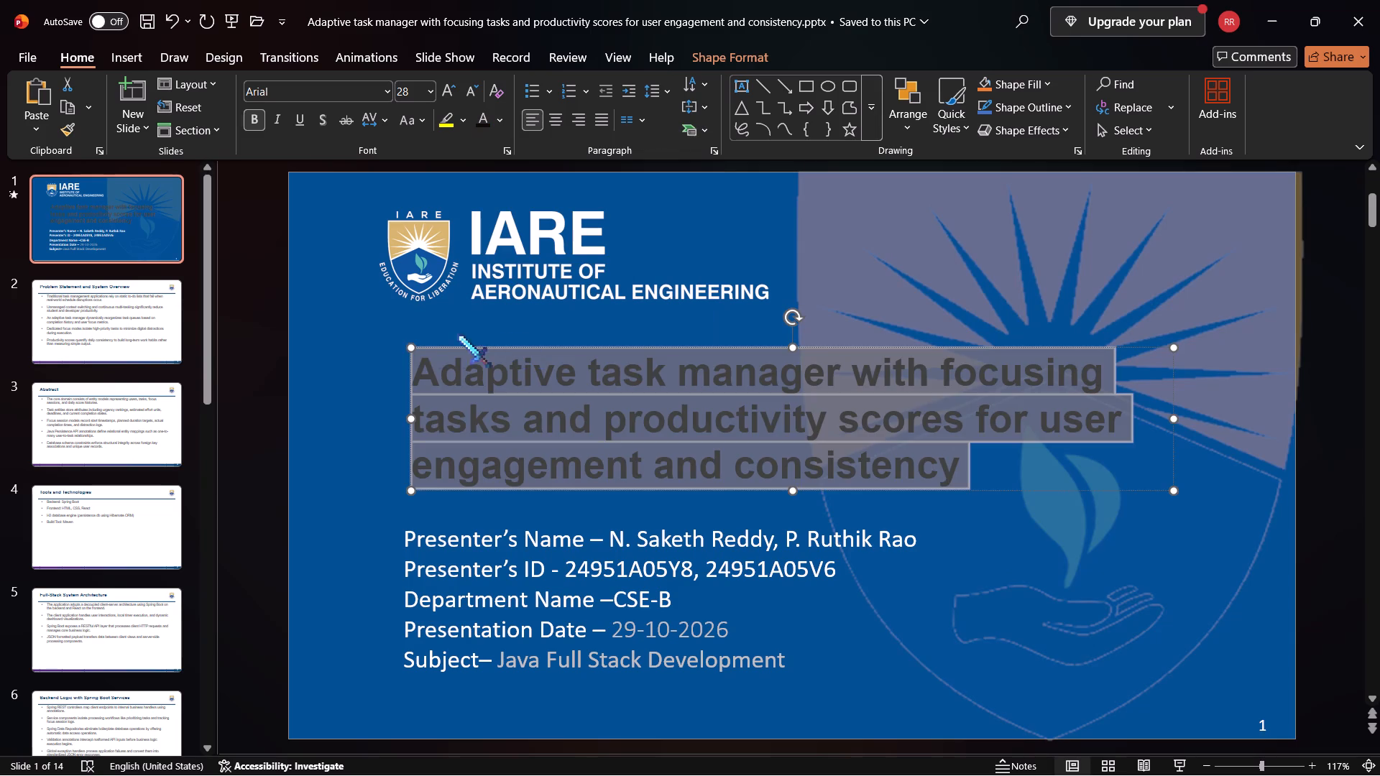
{"action": "left_click", "coordinate": [326, 343]}
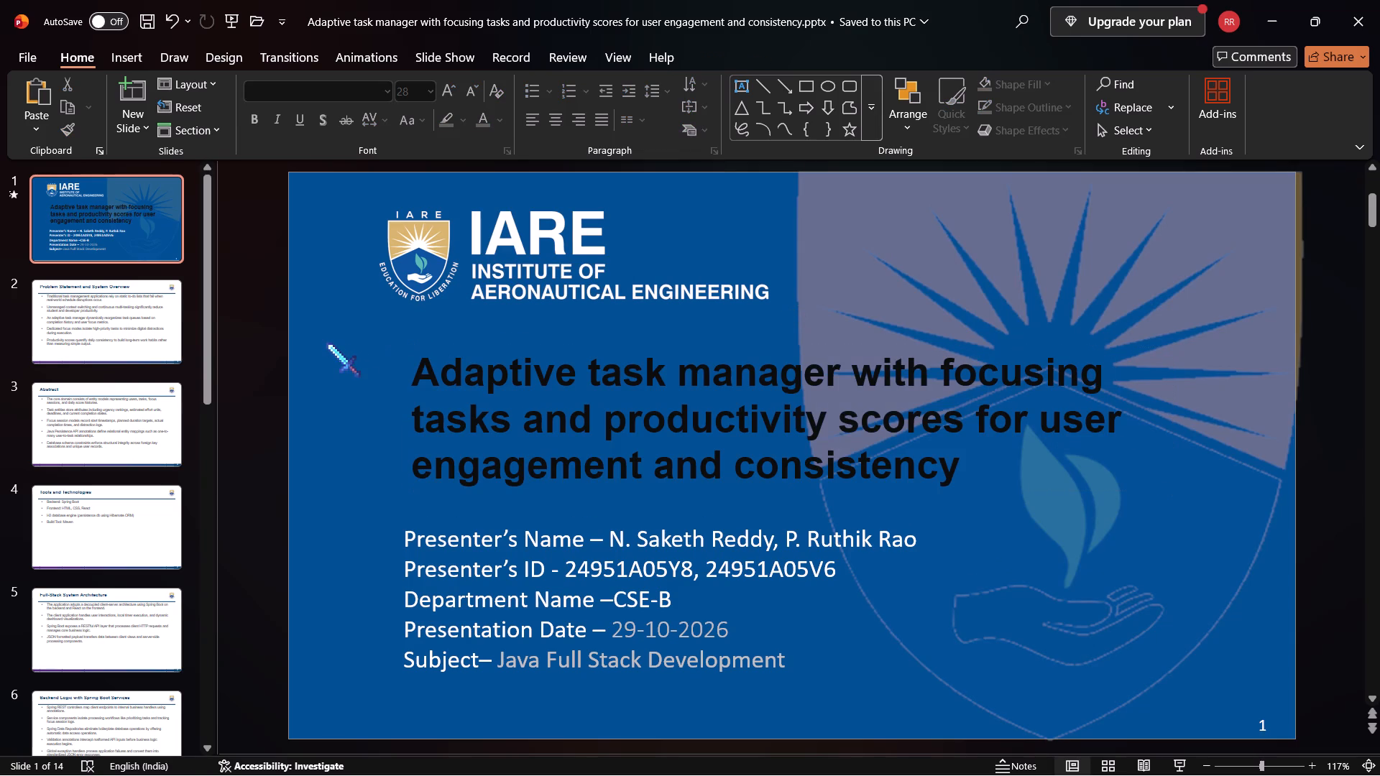
{"action": "key", "text": "ctrl+s"}
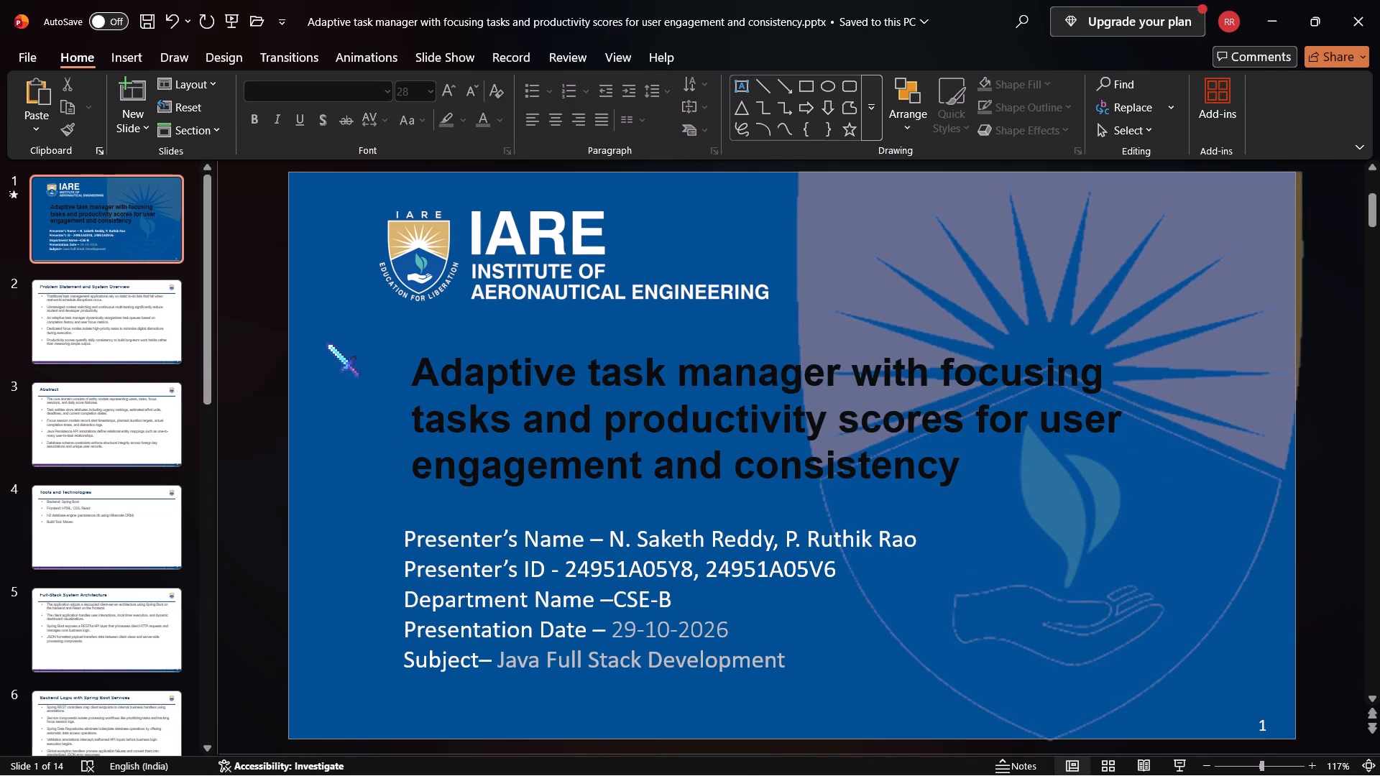
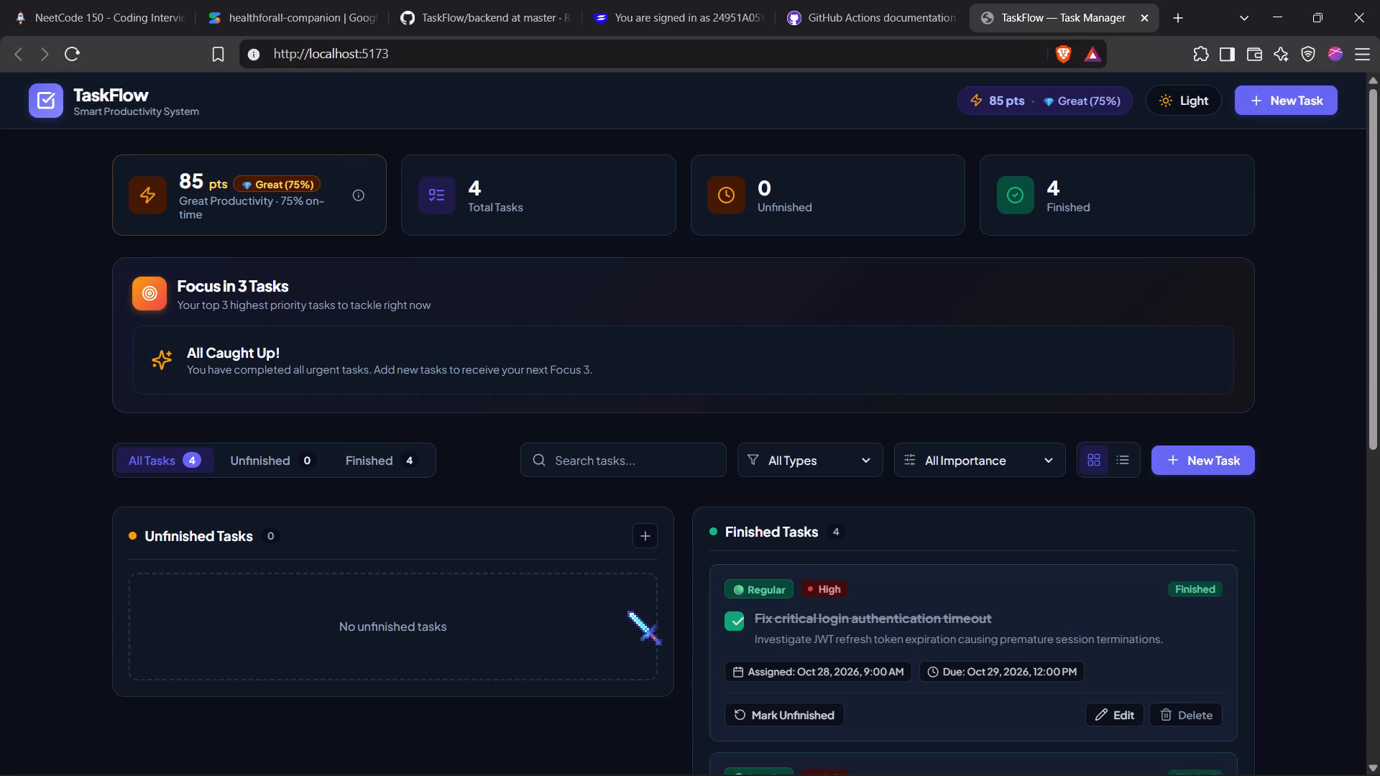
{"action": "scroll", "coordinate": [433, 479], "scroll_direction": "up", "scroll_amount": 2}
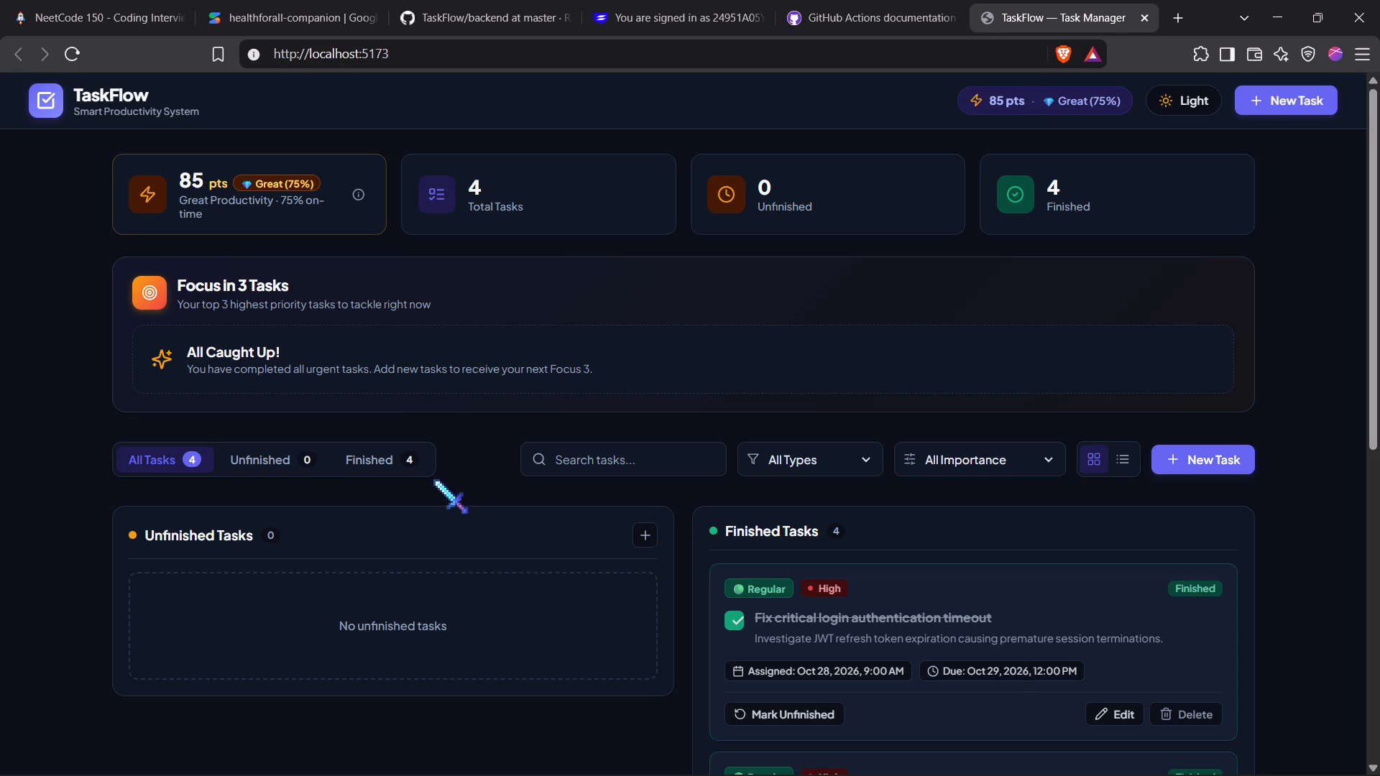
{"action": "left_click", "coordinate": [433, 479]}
Switch to the presentation in PowerPoint and review the content slides after the title slide, returning to slide 1.
{"action": "key", "text": "alt+Tab"}
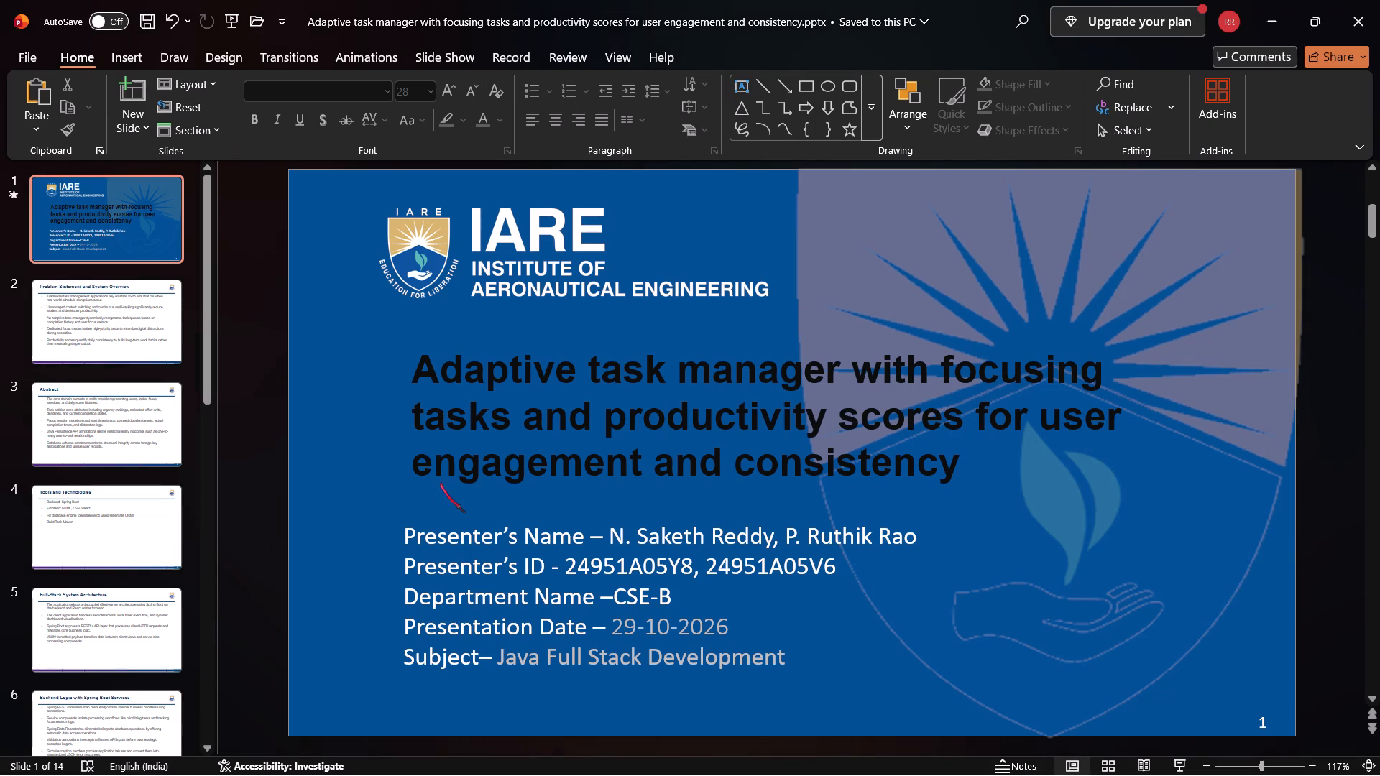
{"action": "key", "text": "Down"}
{"action": "key", "text": "Down"}
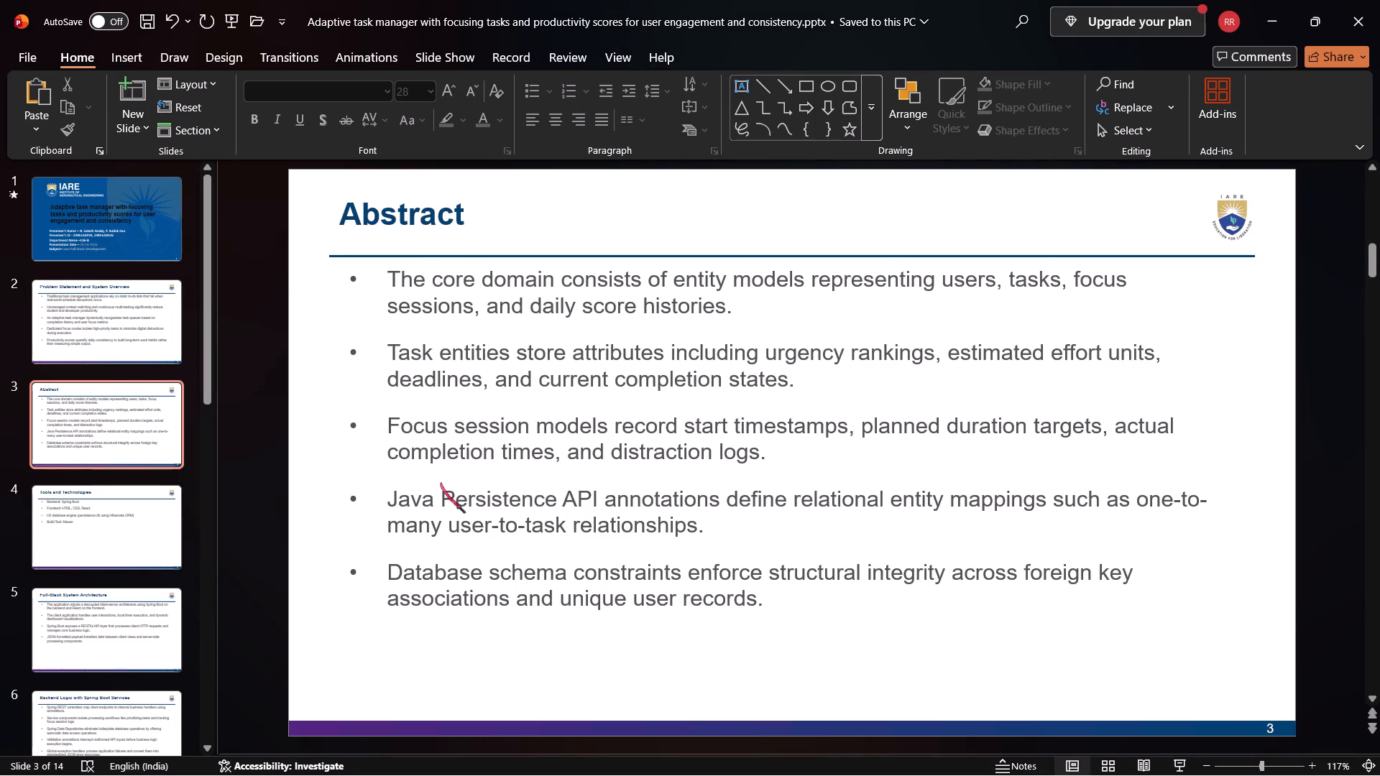
{"action": "key", "text": "Down"}
{"action": "key", "text": "Down"}
{"action": "key", "text": "Down"}
{"action": "key", "text": "Down"}
{"action": "key", "text": "Down"}
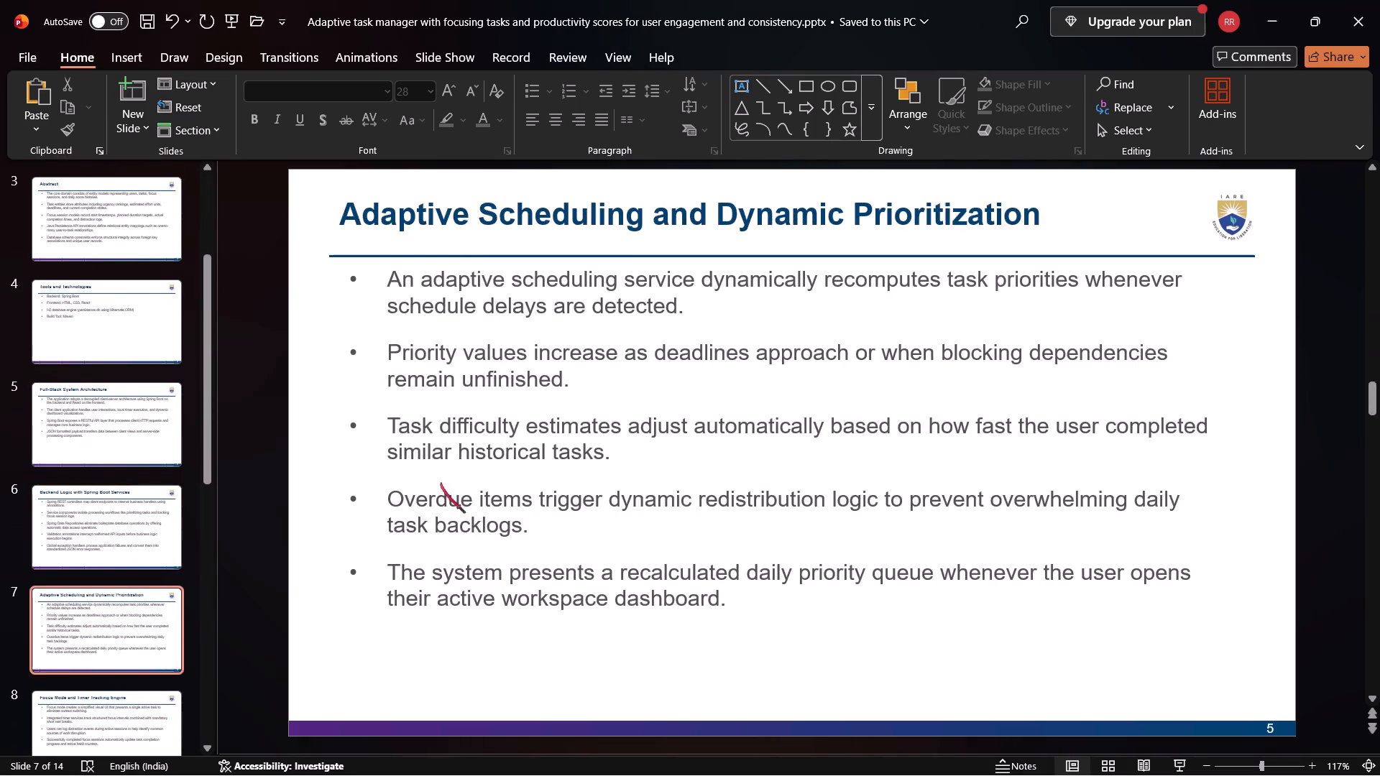
{"action": "key", "text": "Down"}
{"action": "key", "text": "Down"}
{"action": "key", "text": "Up"}
{"action": "key", "text": "Up"}
{"action": "key", "text": "Up"}
{"action": "key", "text": "Up"}
{"action": "key", "text": "Up"}
{"action": "key", "text": "Up"}
{"action": "key", "text": "Up"}
{"action": "key", "text": "Up"}
{"action": "key", "text": "Up"}
{"action": "key", "text": "Up"}
{"action": "key", "text": "Up"}
{"action": "key", "text": "Up"}
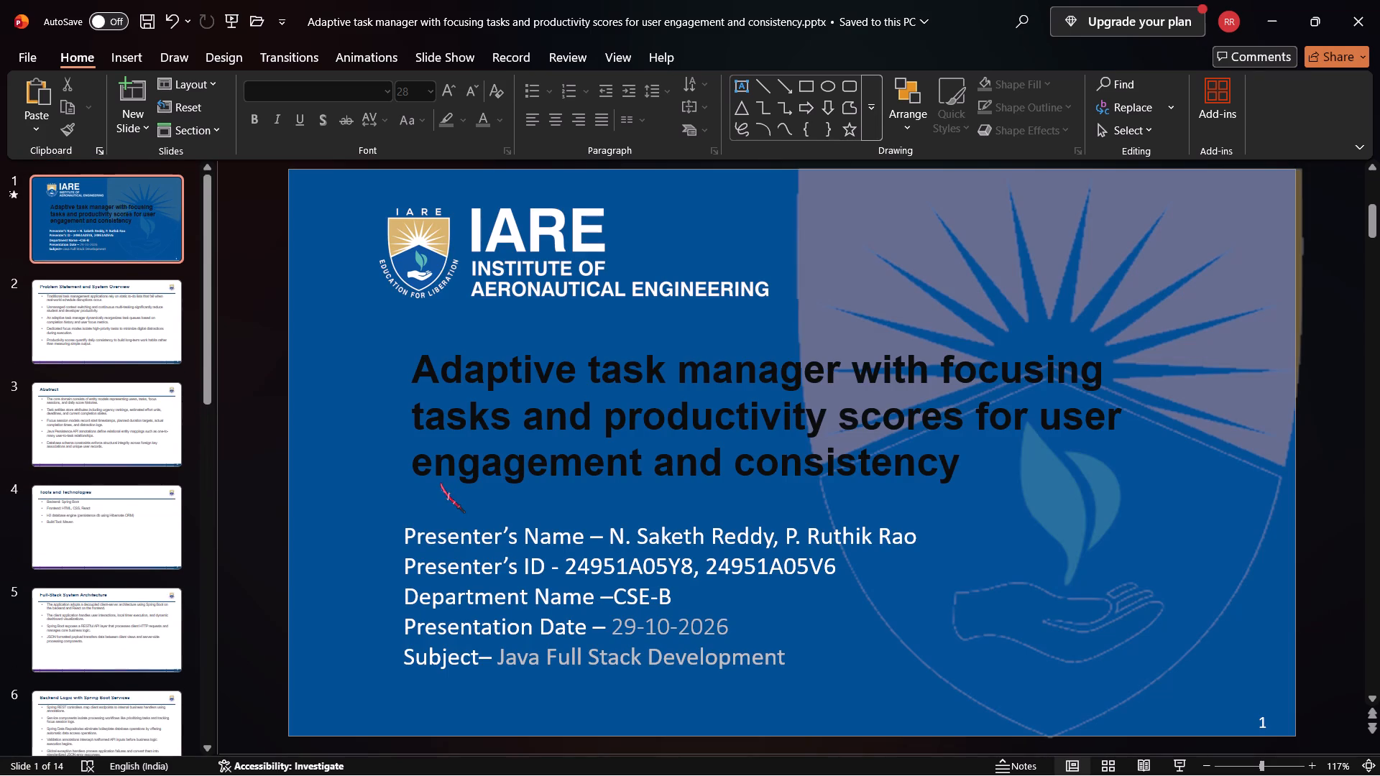
Save the presentation.
{"action": "key", "text": "ctrl+s"}
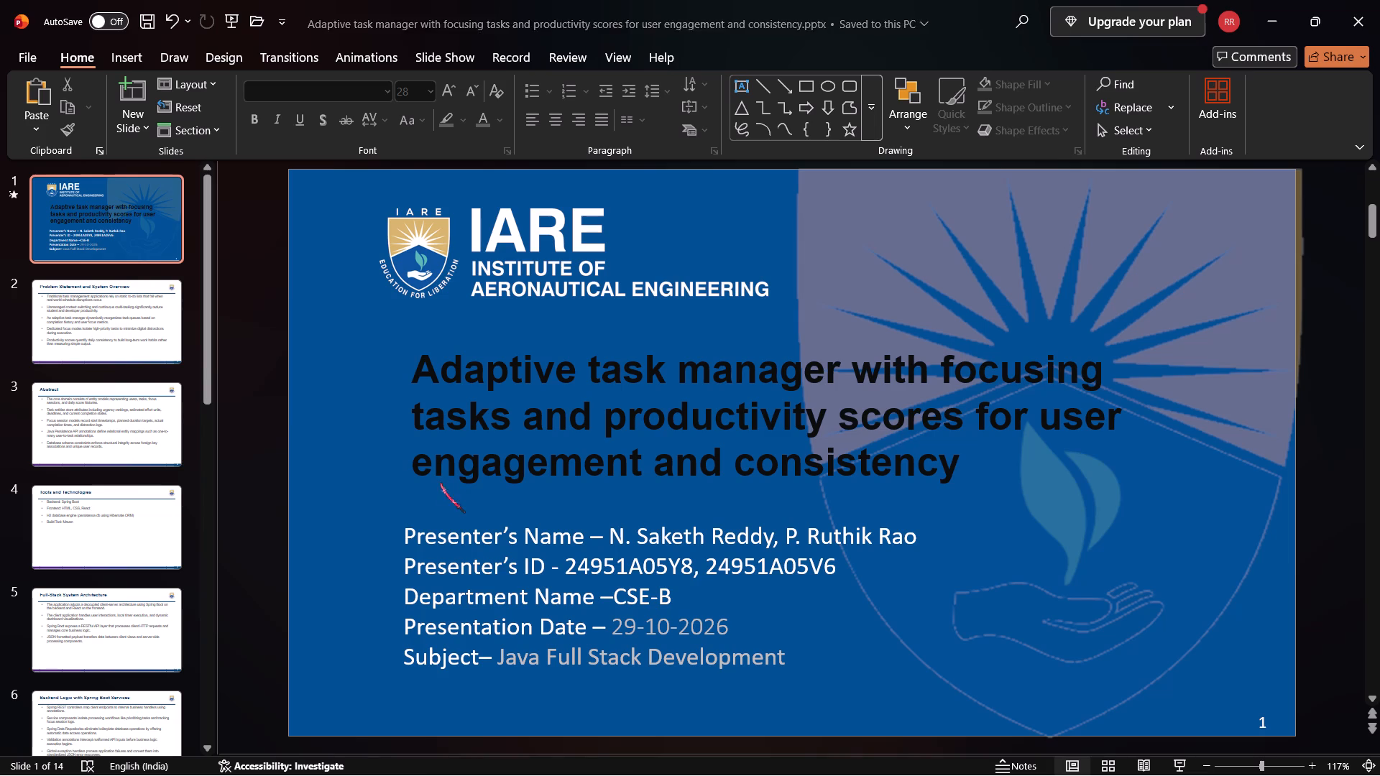